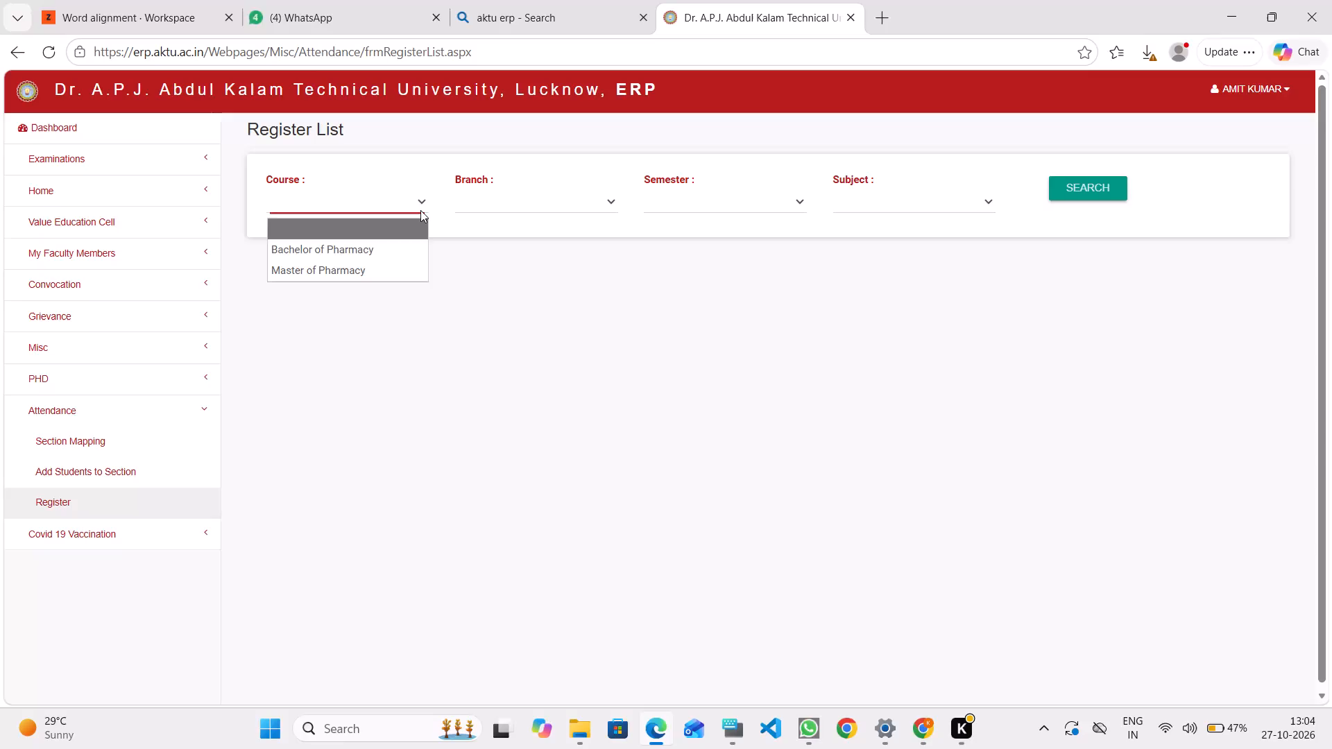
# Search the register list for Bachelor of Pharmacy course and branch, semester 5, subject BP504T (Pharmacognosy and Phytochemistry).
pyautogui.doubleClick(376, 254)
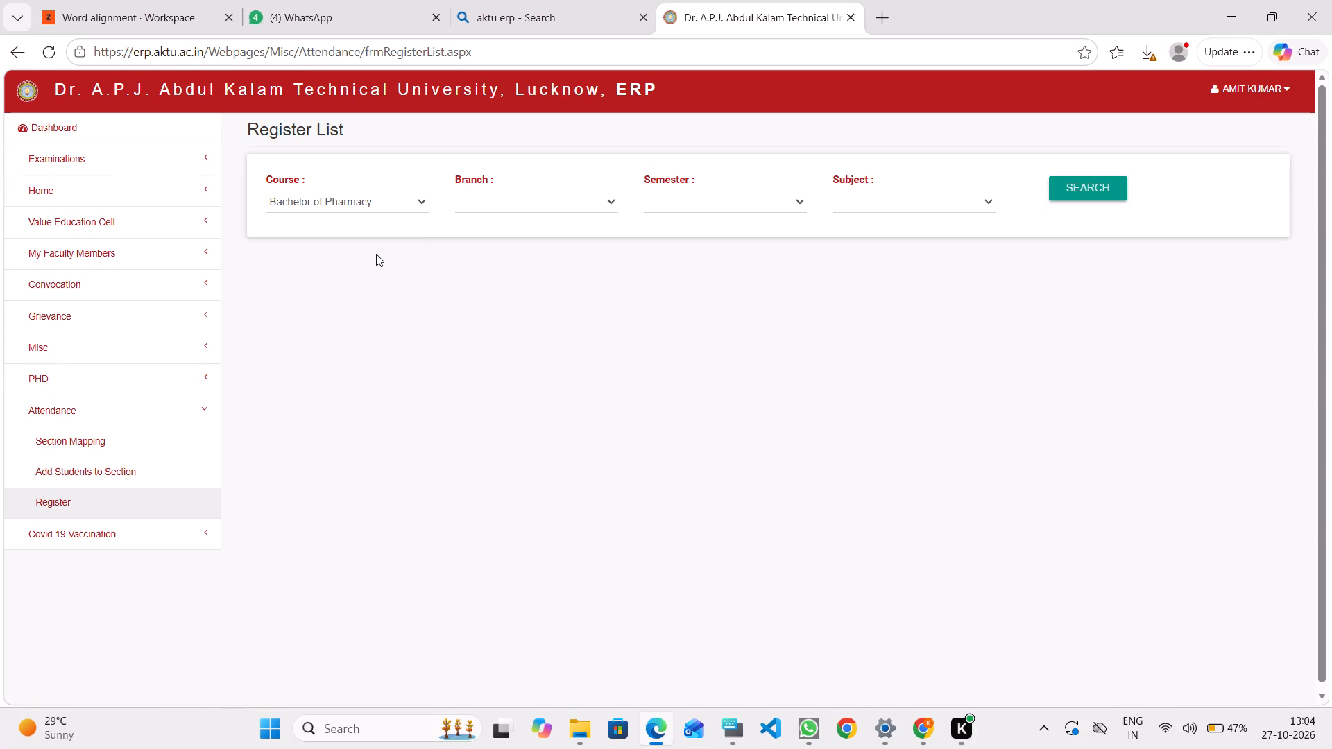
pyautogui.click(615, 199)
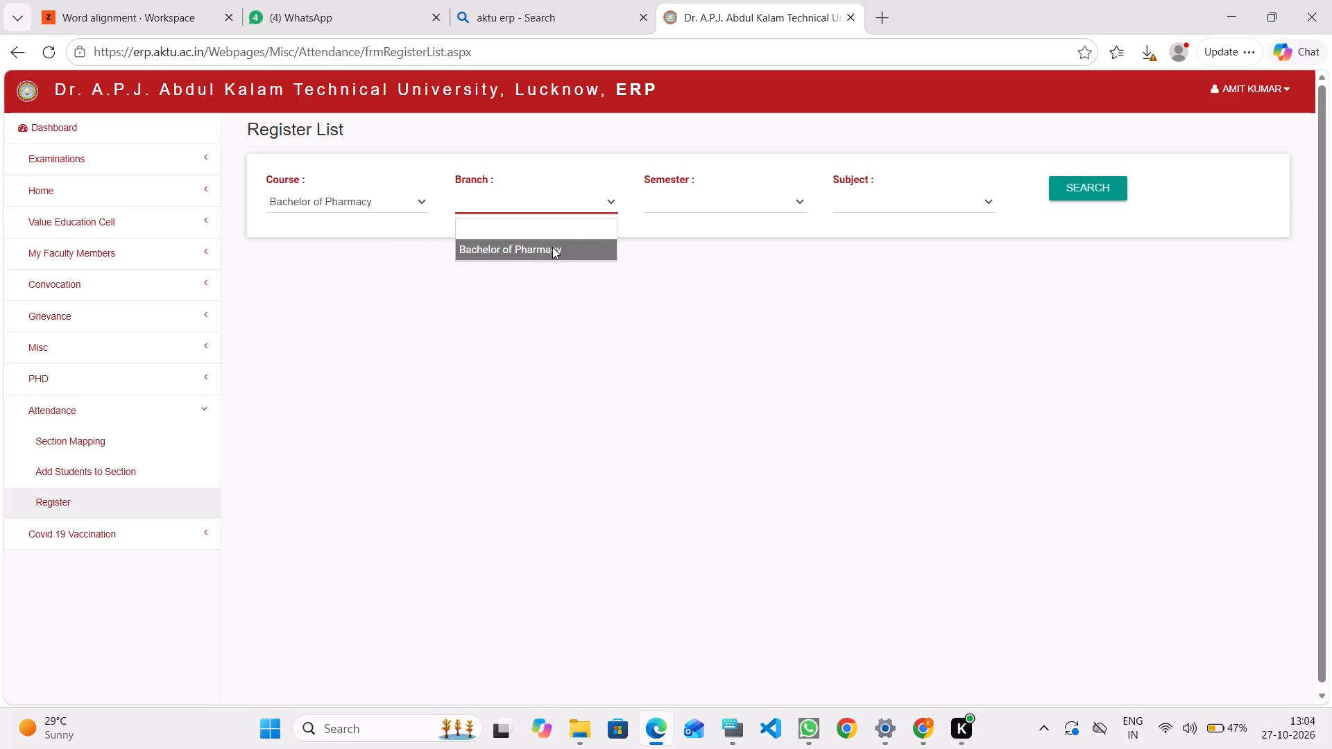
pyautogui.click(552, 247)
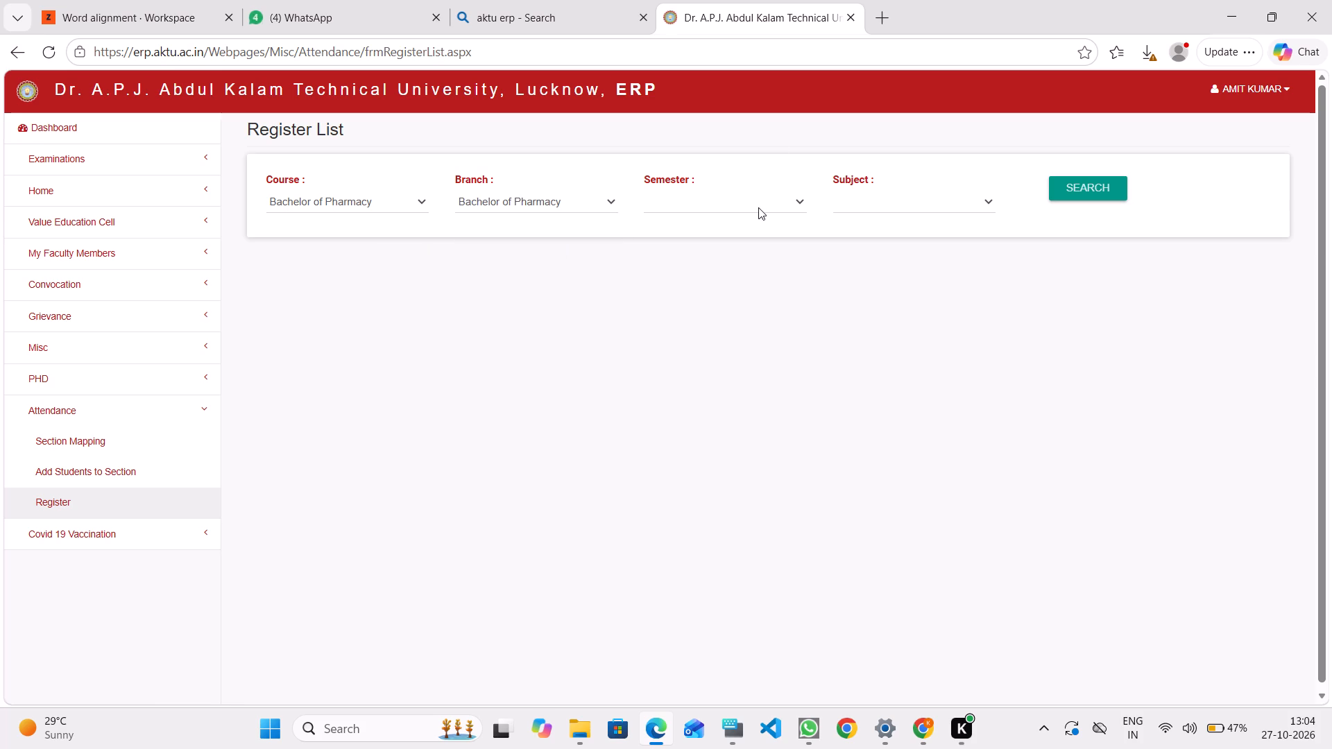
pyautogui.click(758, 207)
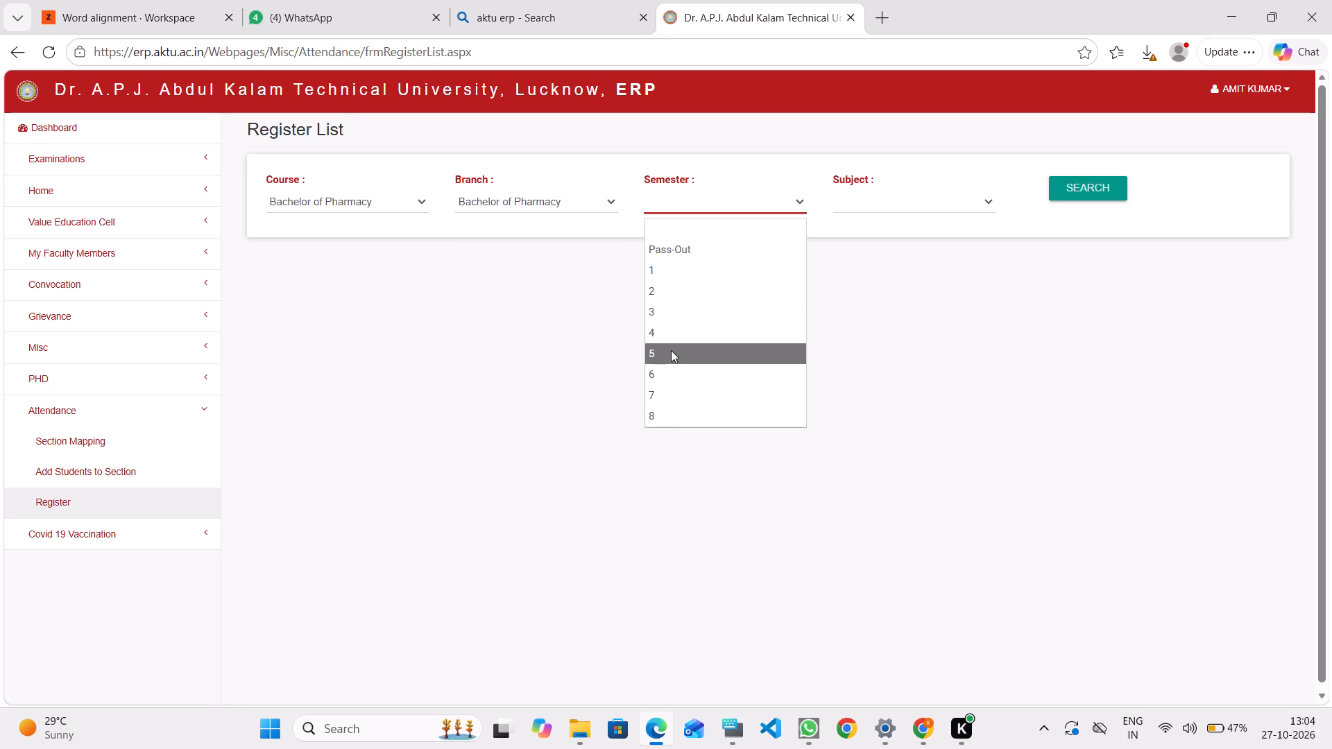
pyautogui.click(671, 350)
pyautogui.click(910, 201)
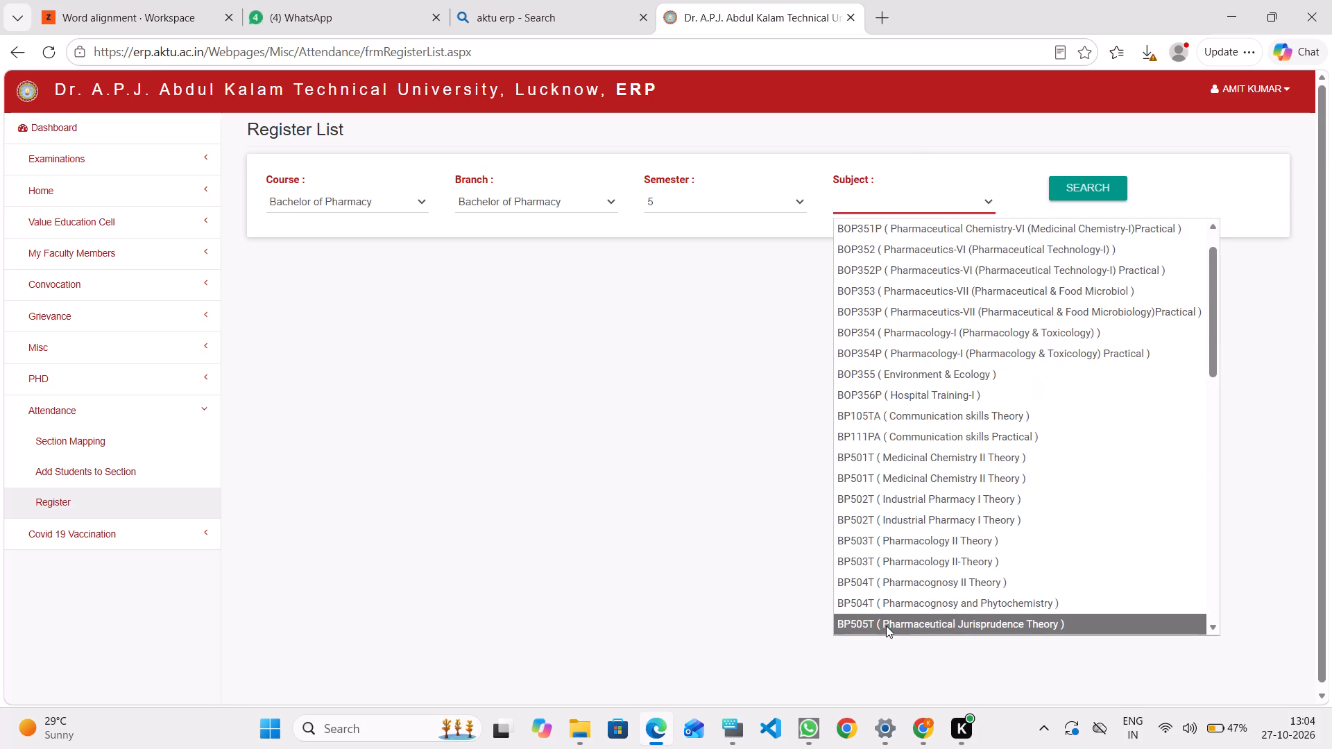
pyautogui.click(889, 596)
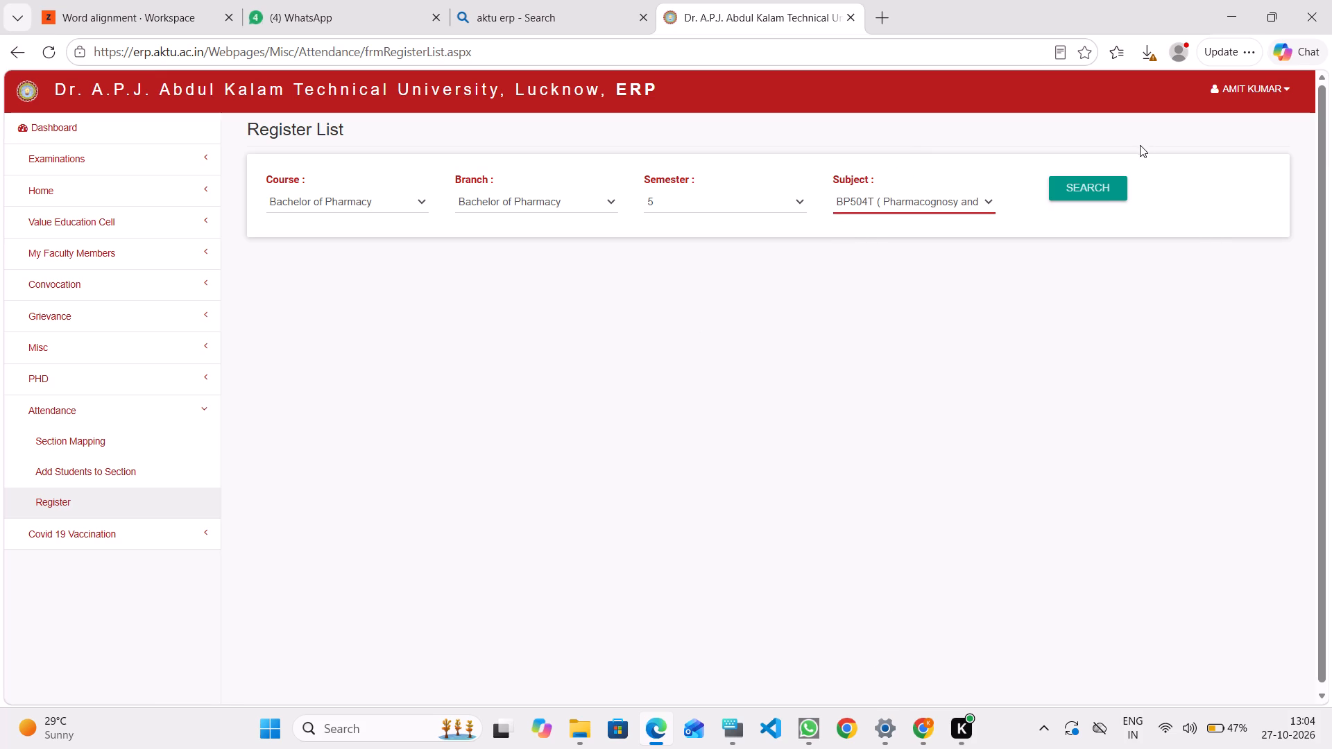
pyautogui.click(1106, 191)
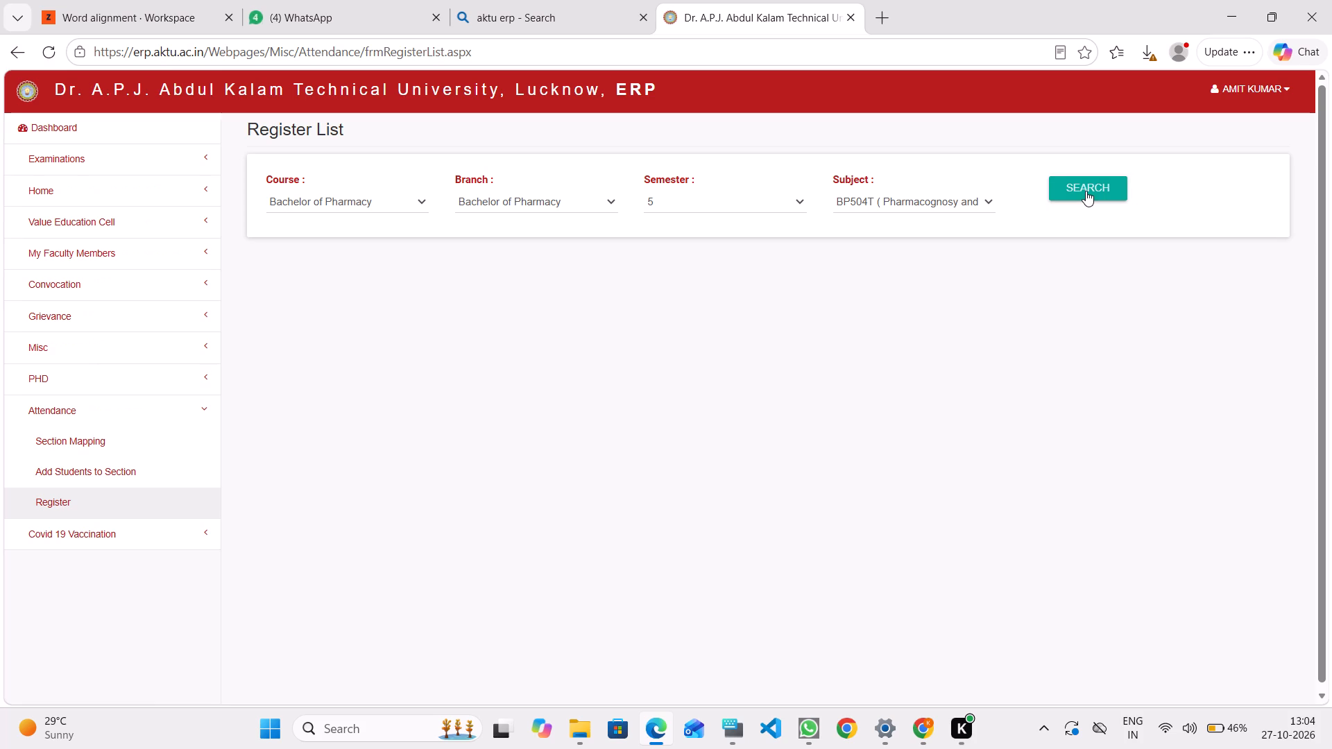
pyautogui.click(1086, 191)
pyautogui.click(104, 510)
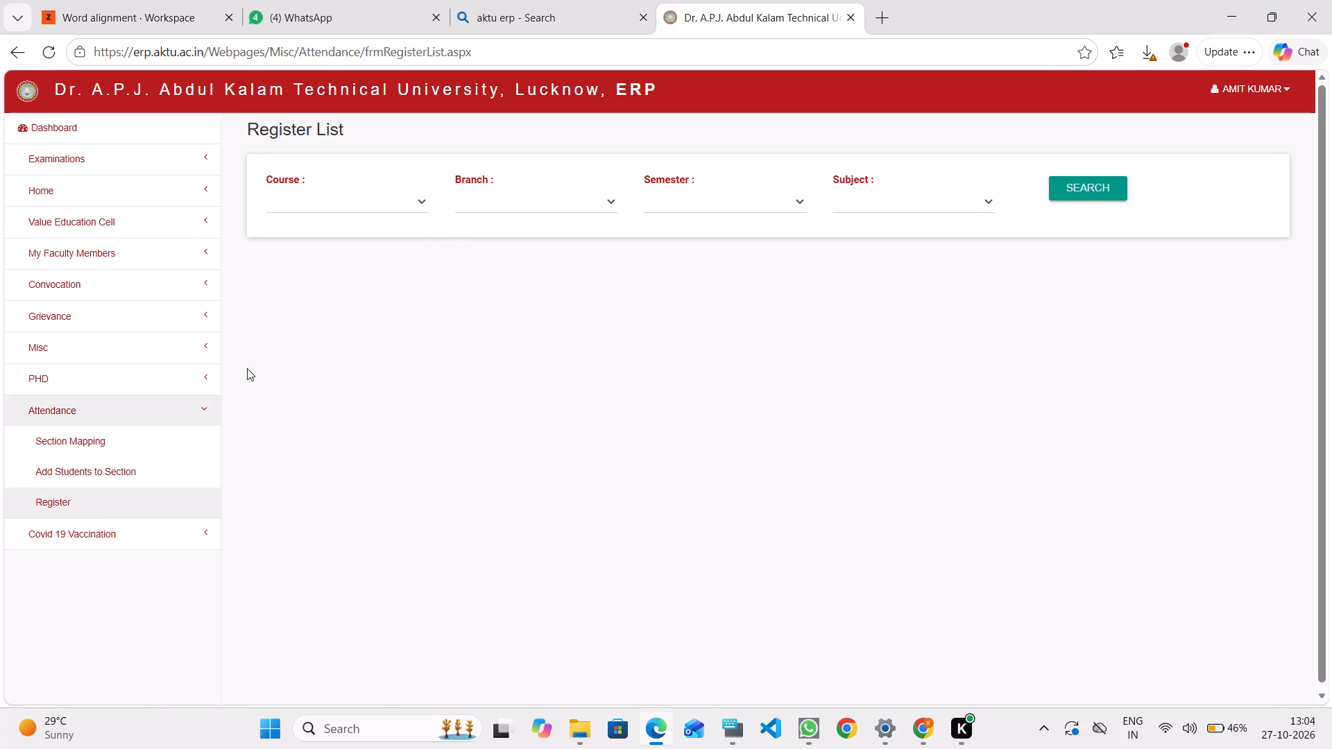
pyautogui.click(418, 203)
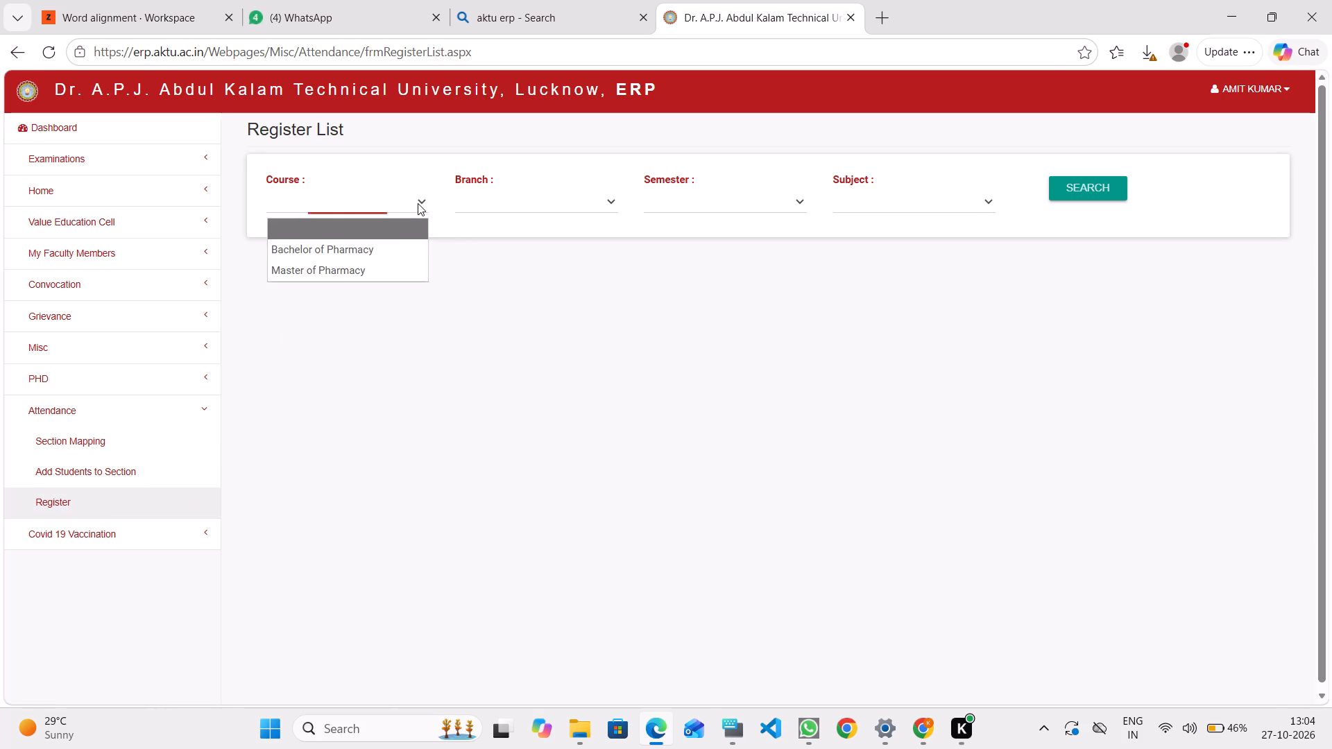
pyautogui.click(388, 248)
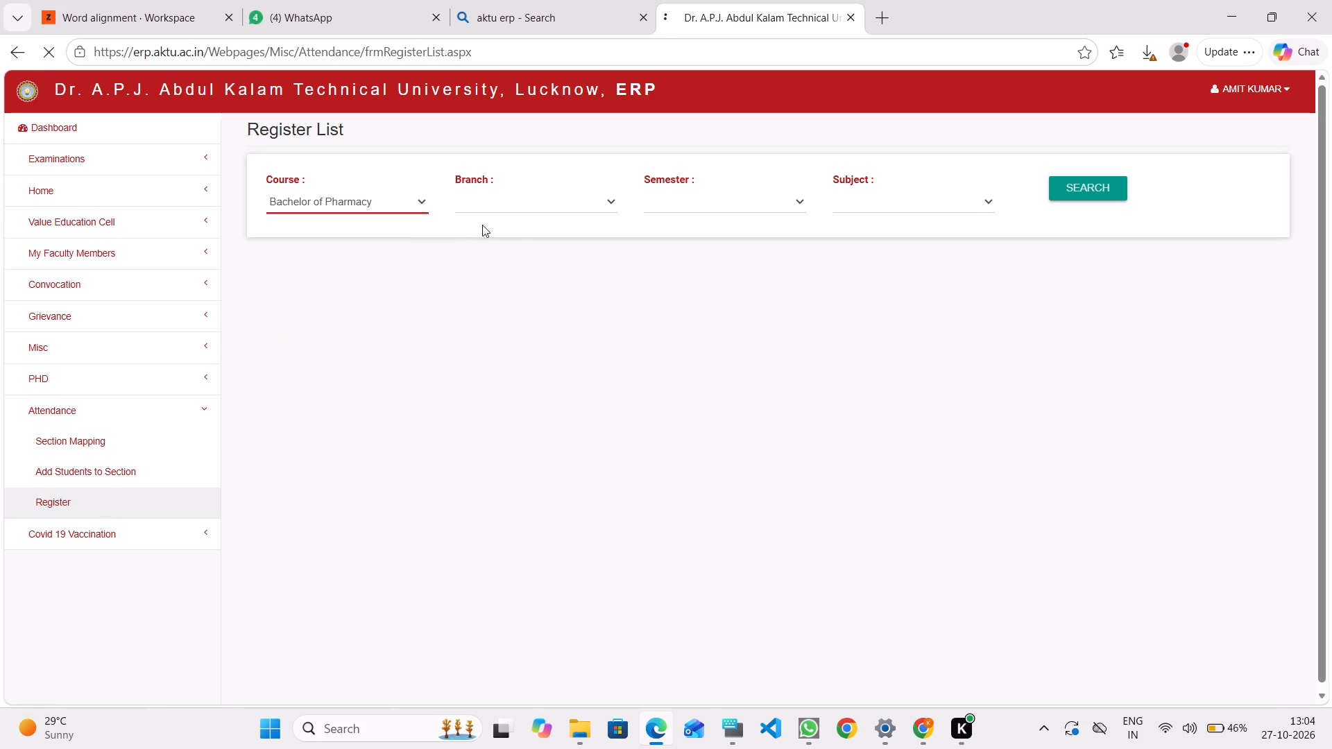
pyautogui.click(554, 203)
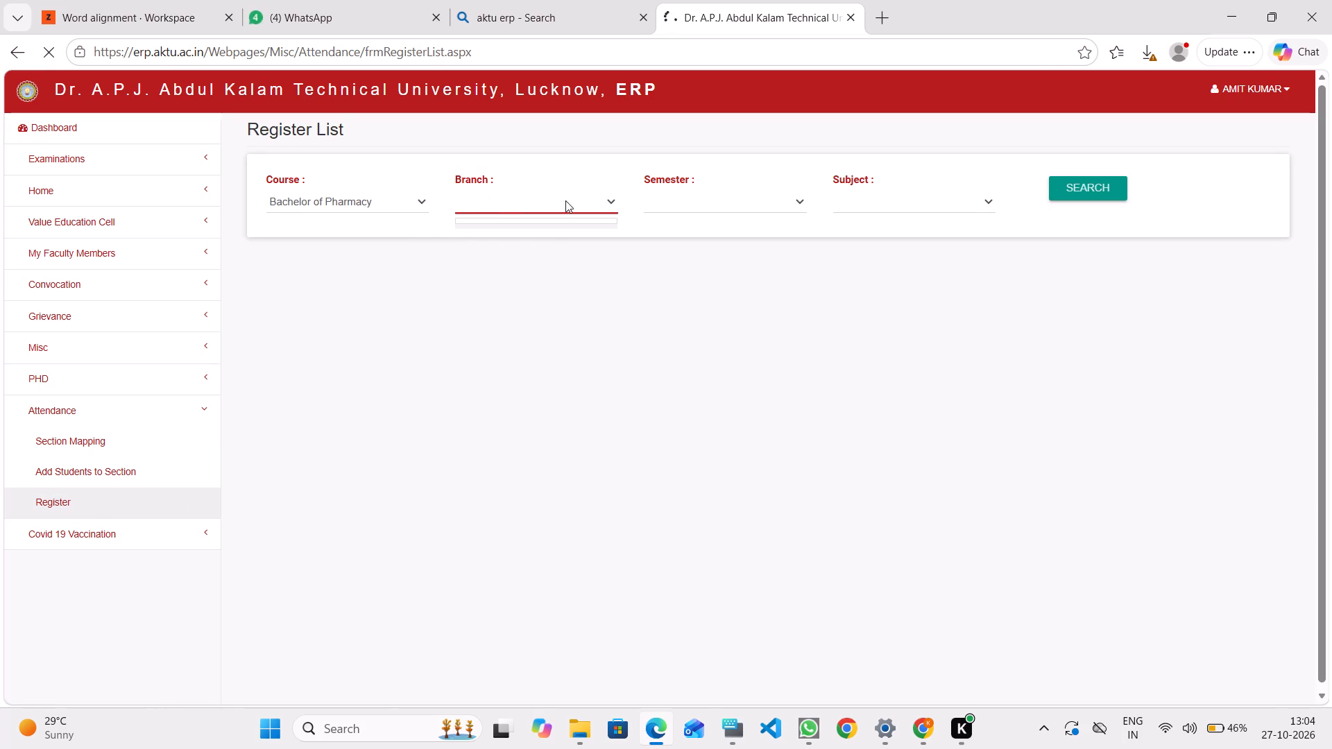
# Reopen the attendance register list and search for Bachelor of Pharmacy course and branch, semester 5, subject BP504T (Pharmacognosy II Theory).
pyautogui.click(108, 501)
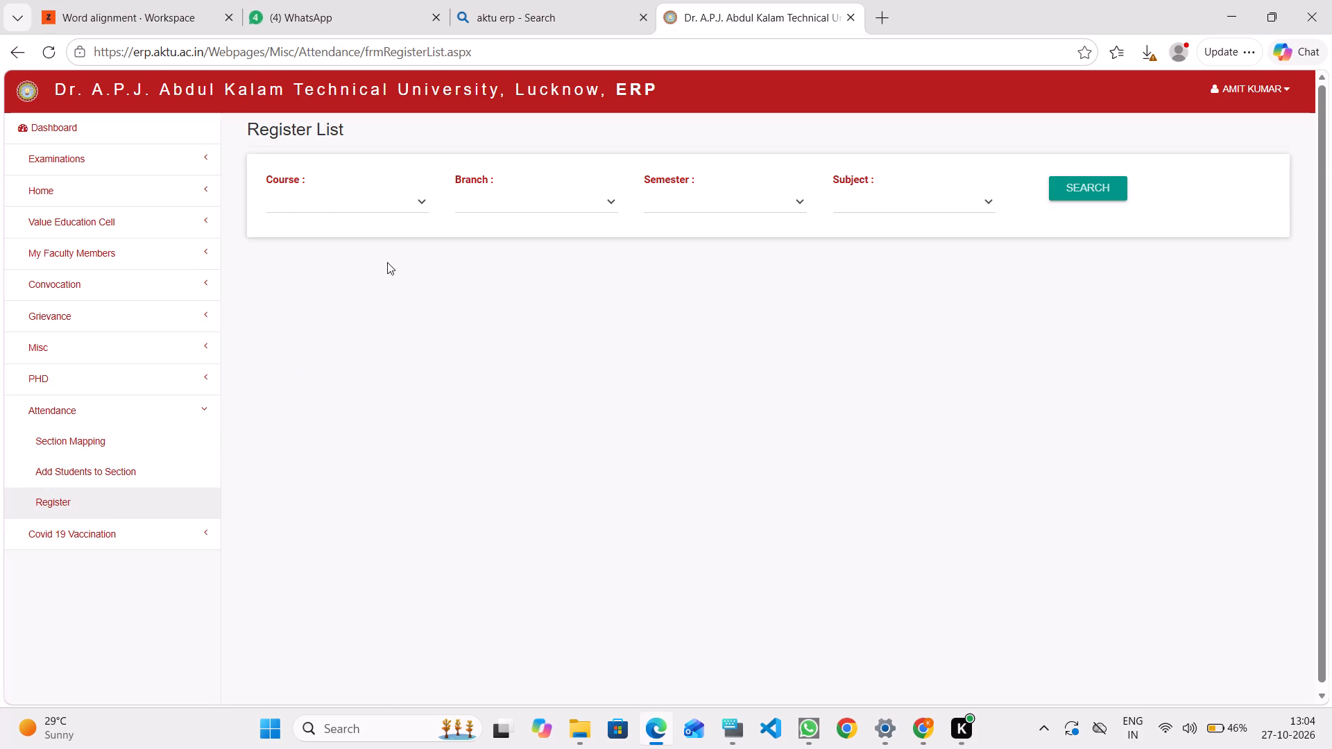
pyautogui.click(427, 196)
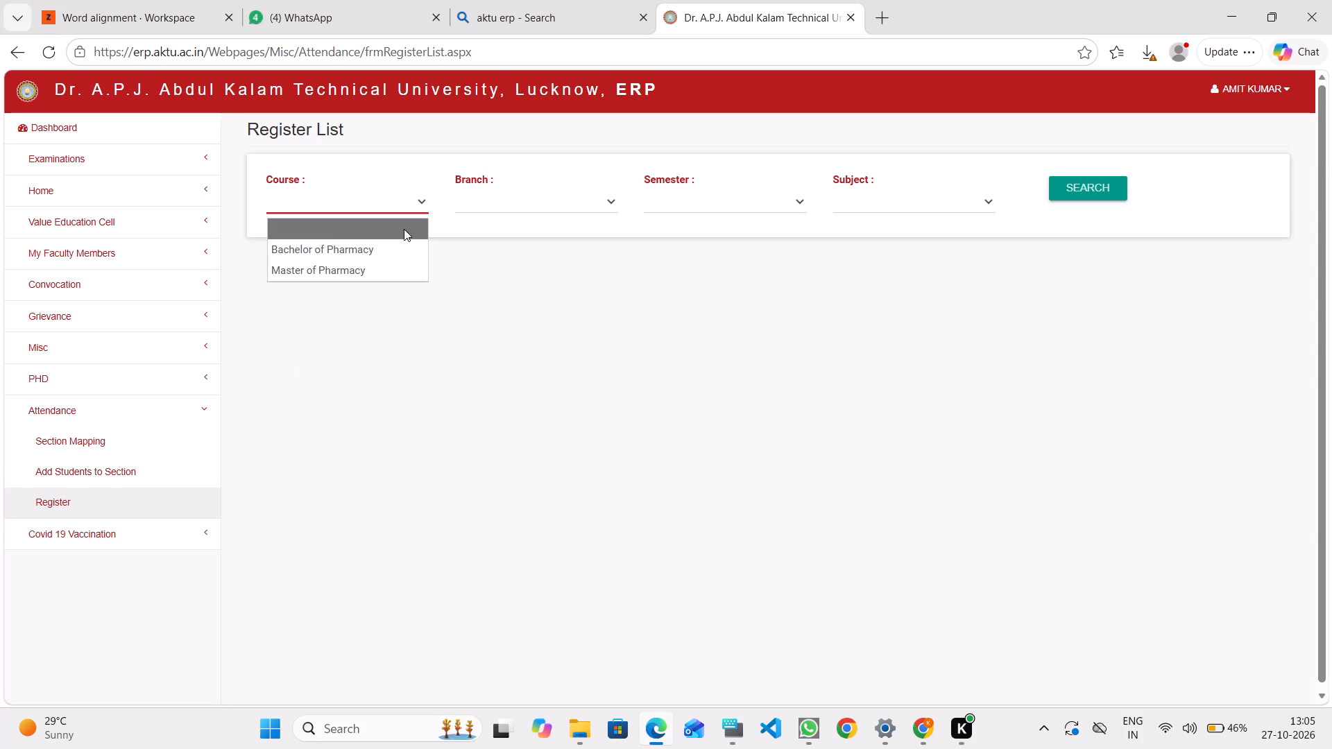
pyautogui.click(400, 245)
pyautogui.click(573, 209)
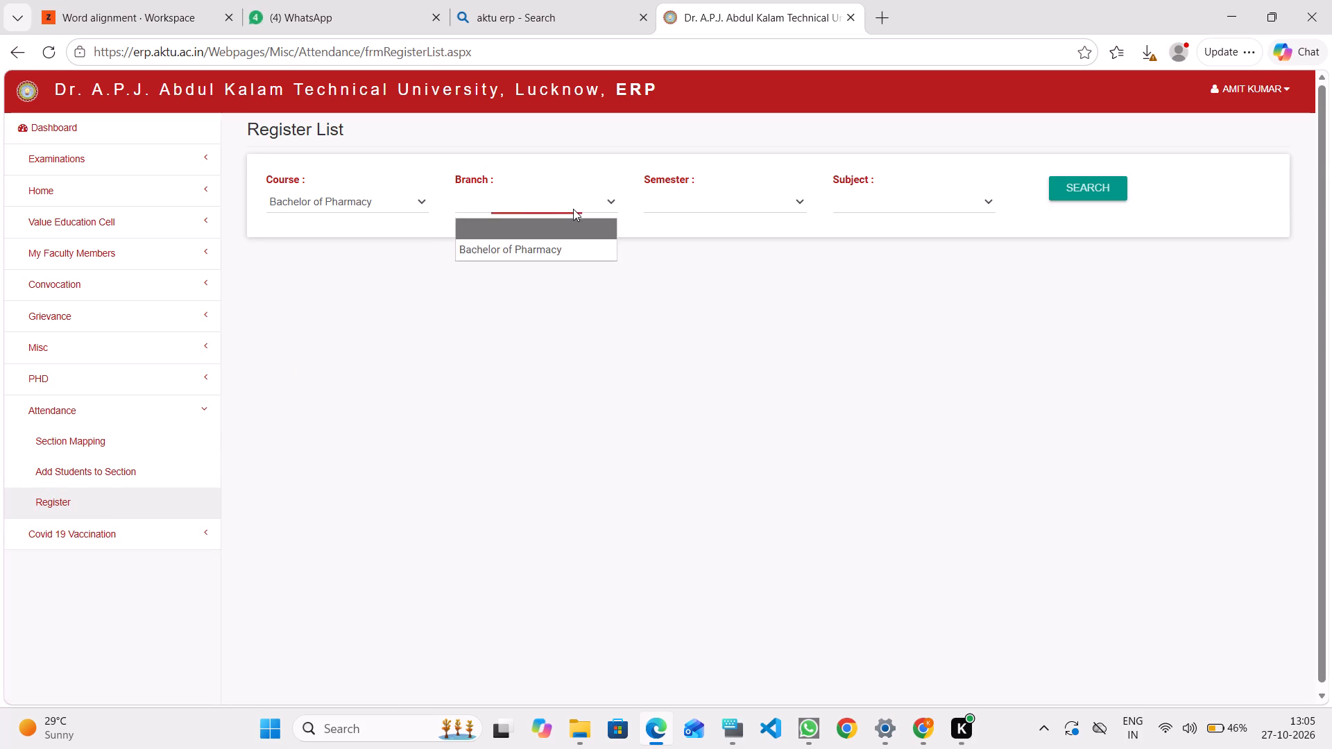
pyautogui.click(563, 243)
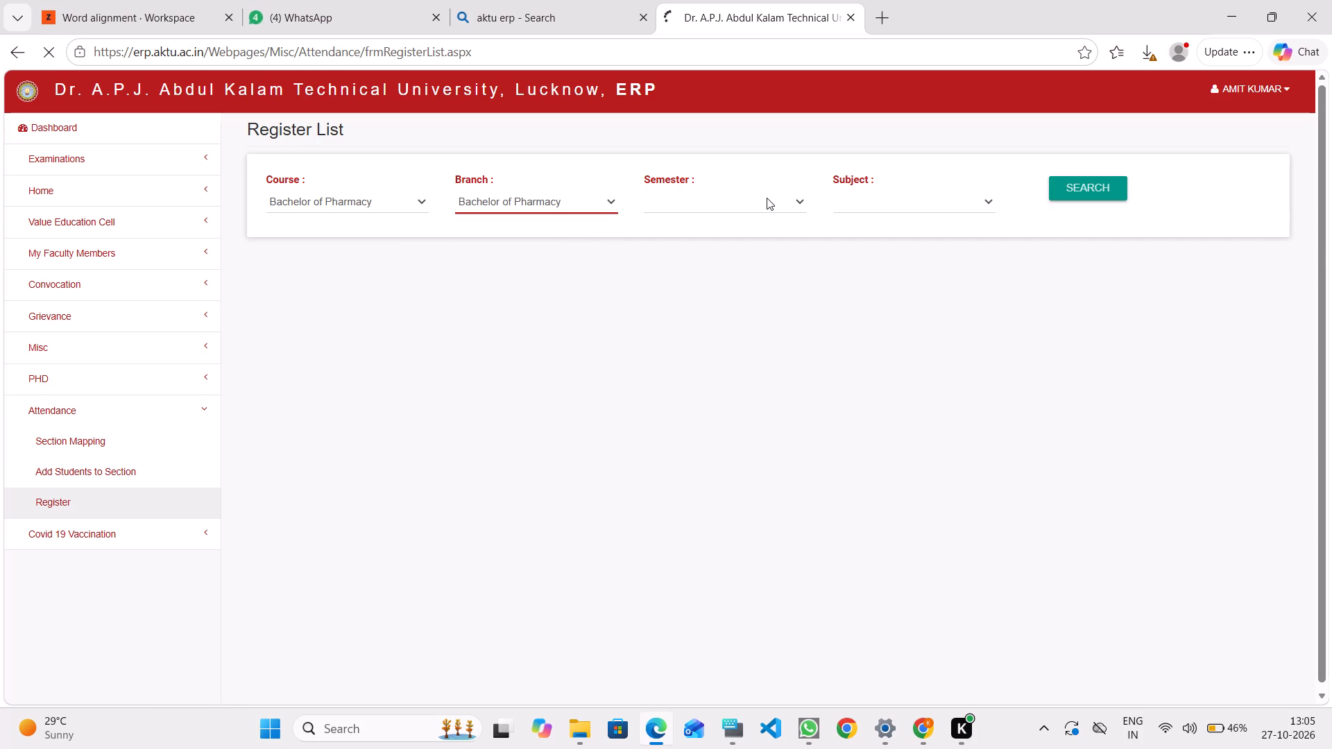
pyautogui.click(766, 200)
pyautogui.click(765, 207)
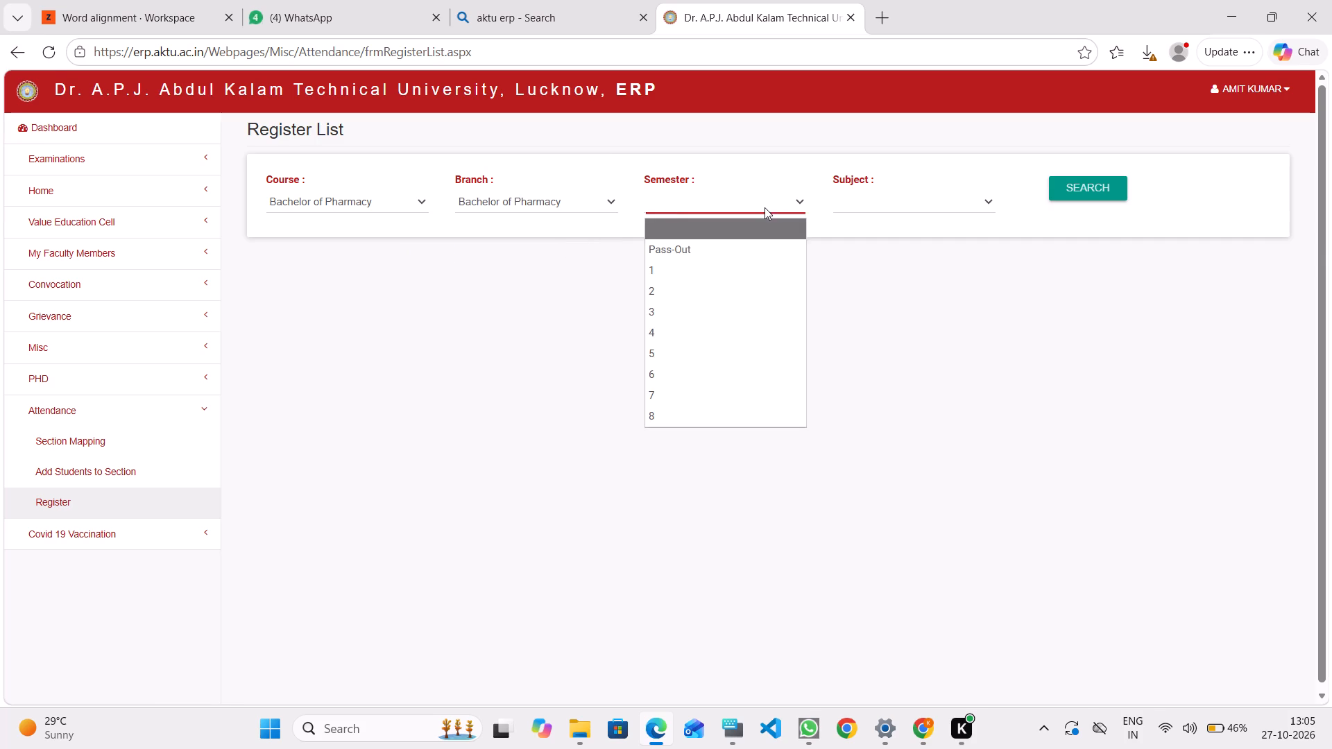
pyautogui.click(681, 345)
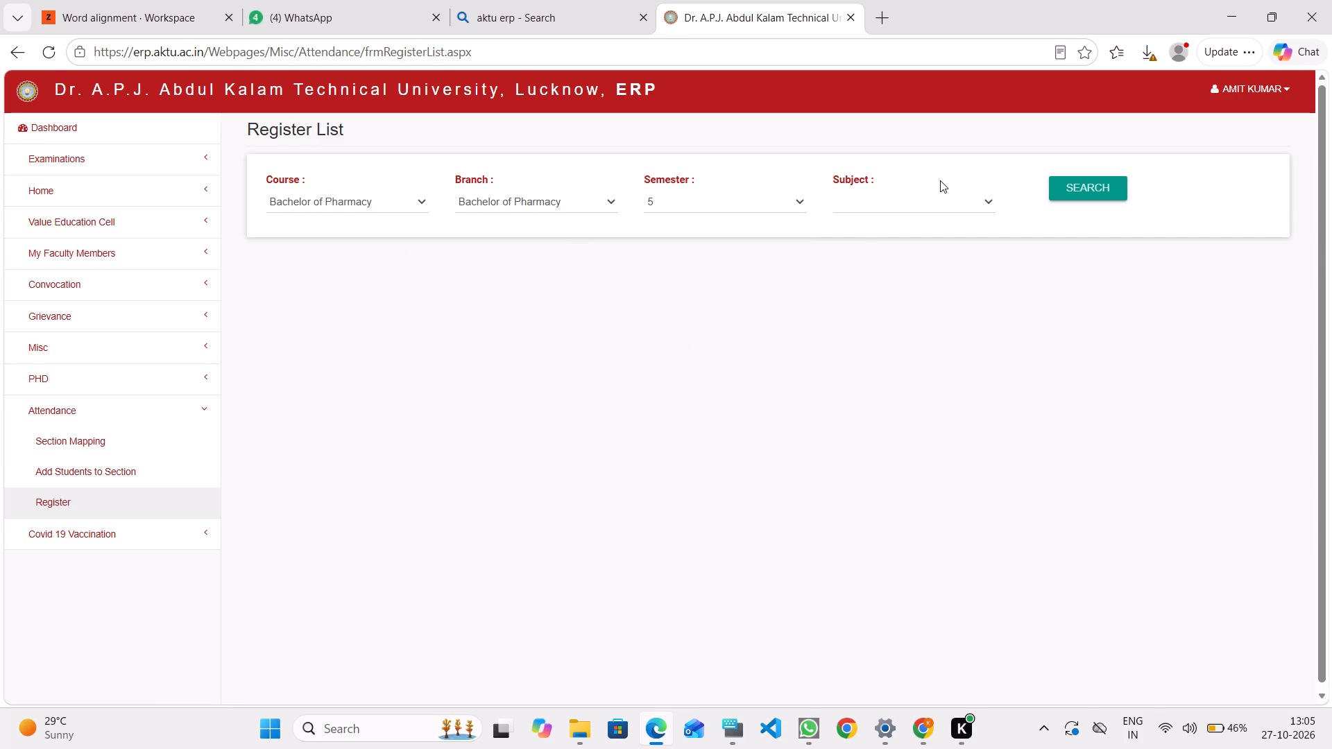
pyautogui.click(941, 204)
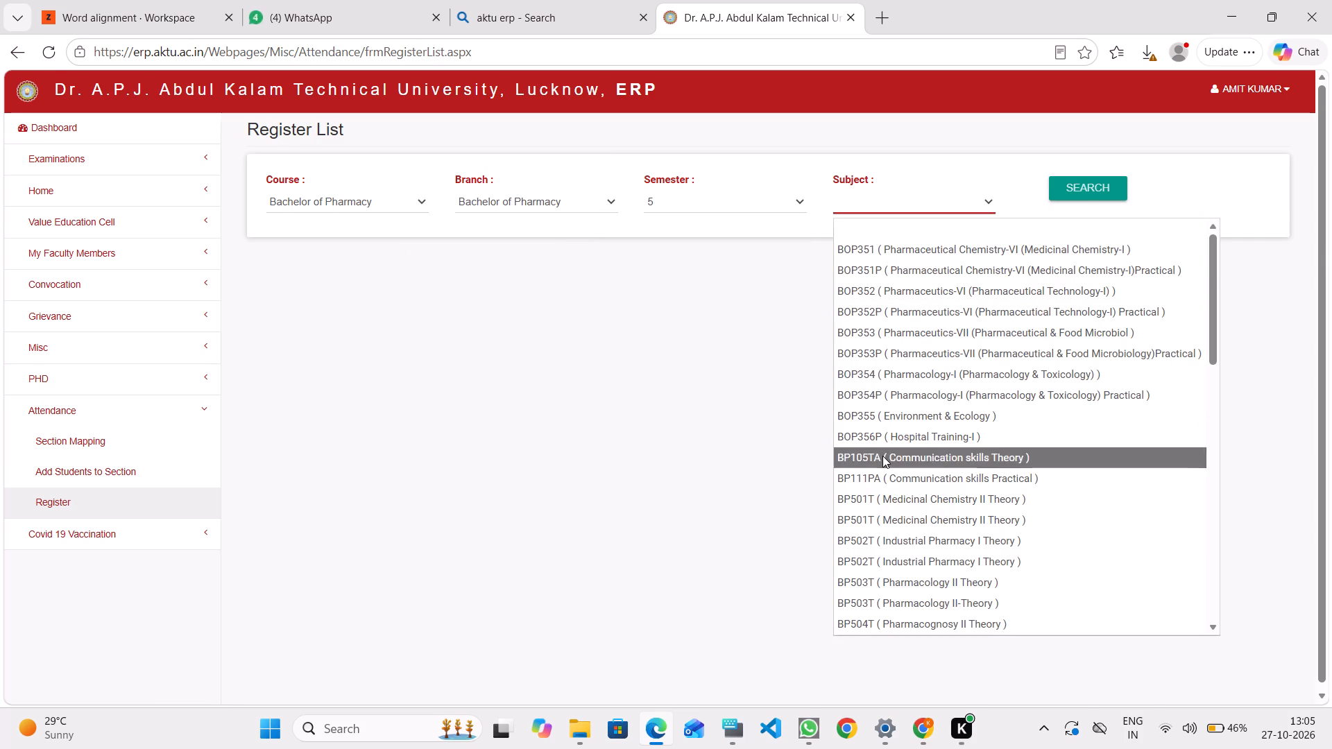
pyautogui.click(862, 626)
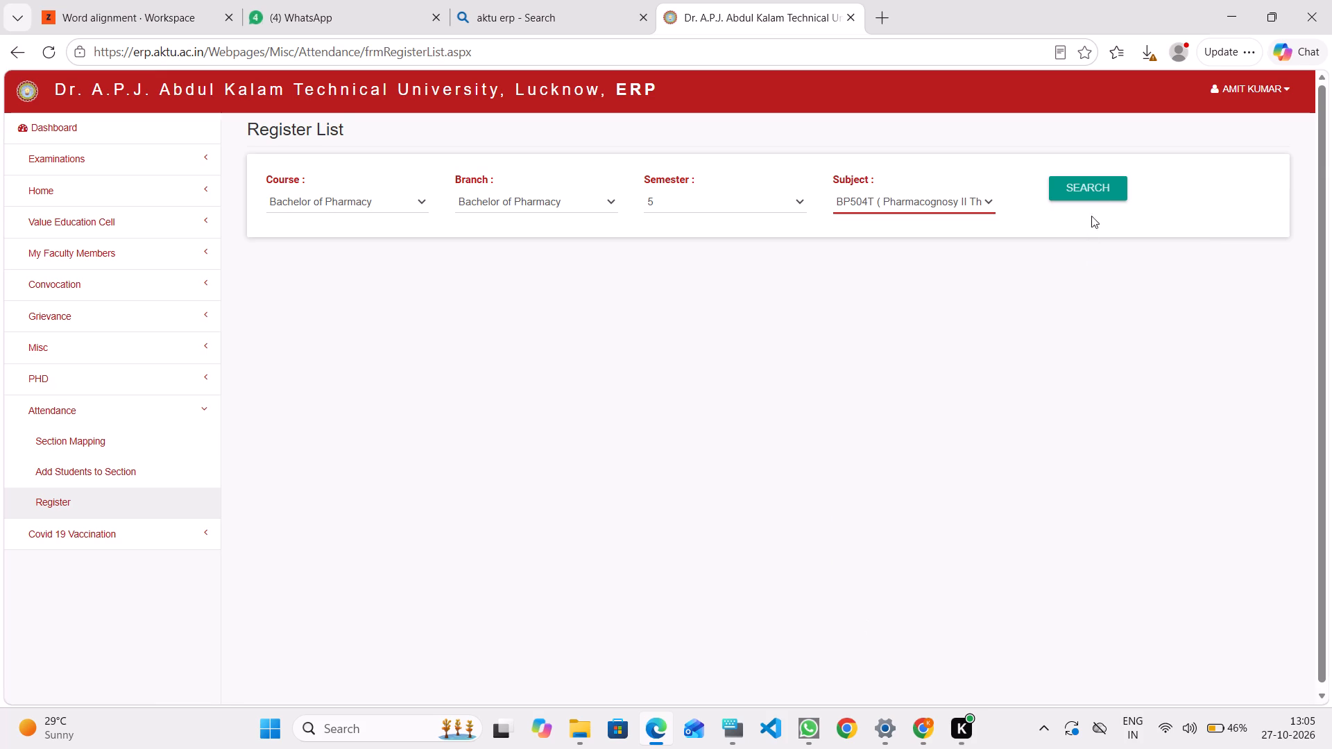
pyautogui.click(1103, 188)
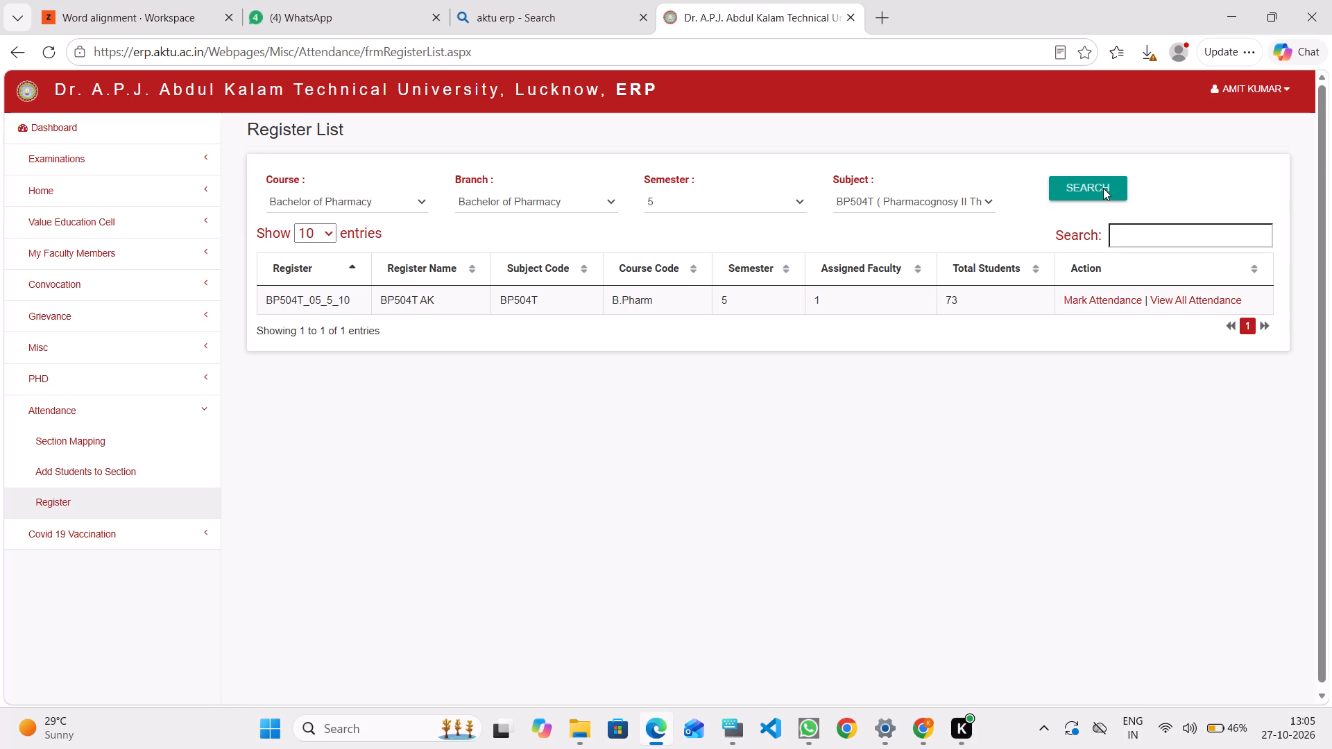
# Submit attendance for the BP504T AK register dated 21/Oct/2026, with one class and every student left as present.
pyautogui.click(1096, 302)
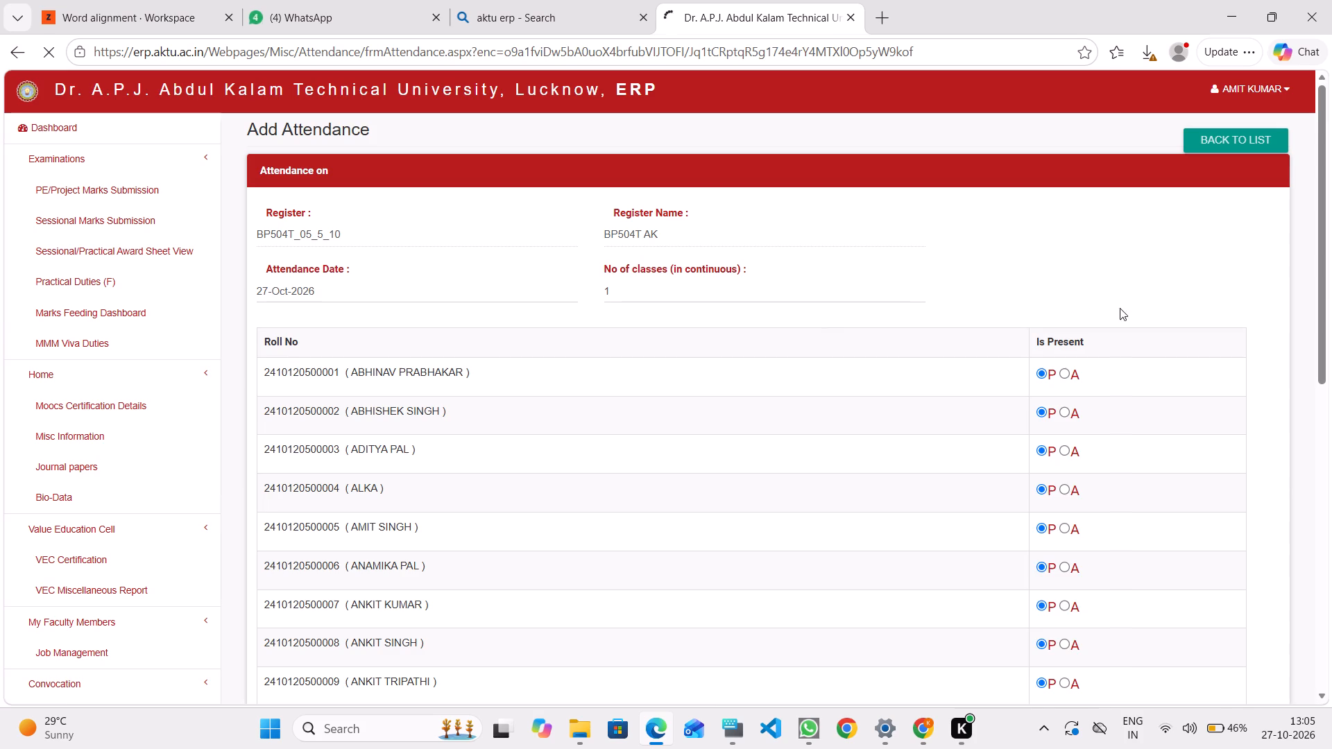
pyautogui.click(296, 293)
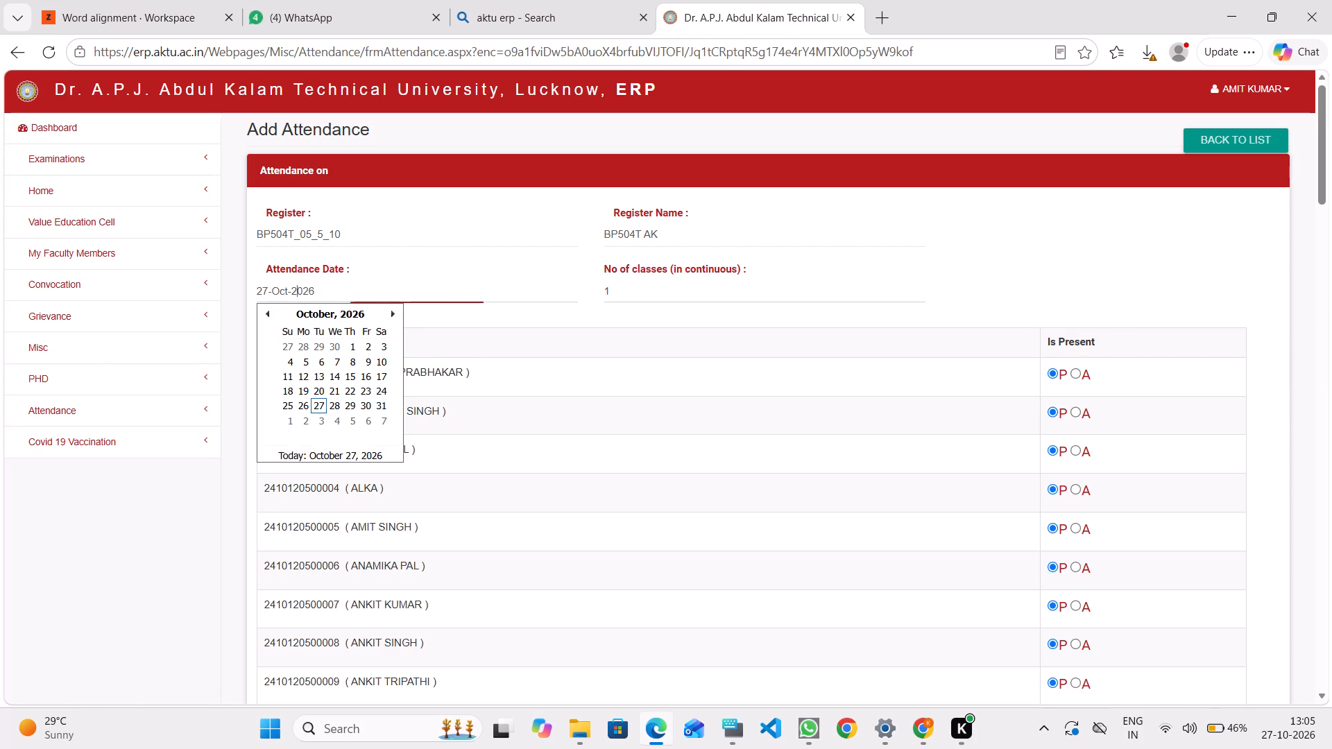
pyautogui.click(336, 394)
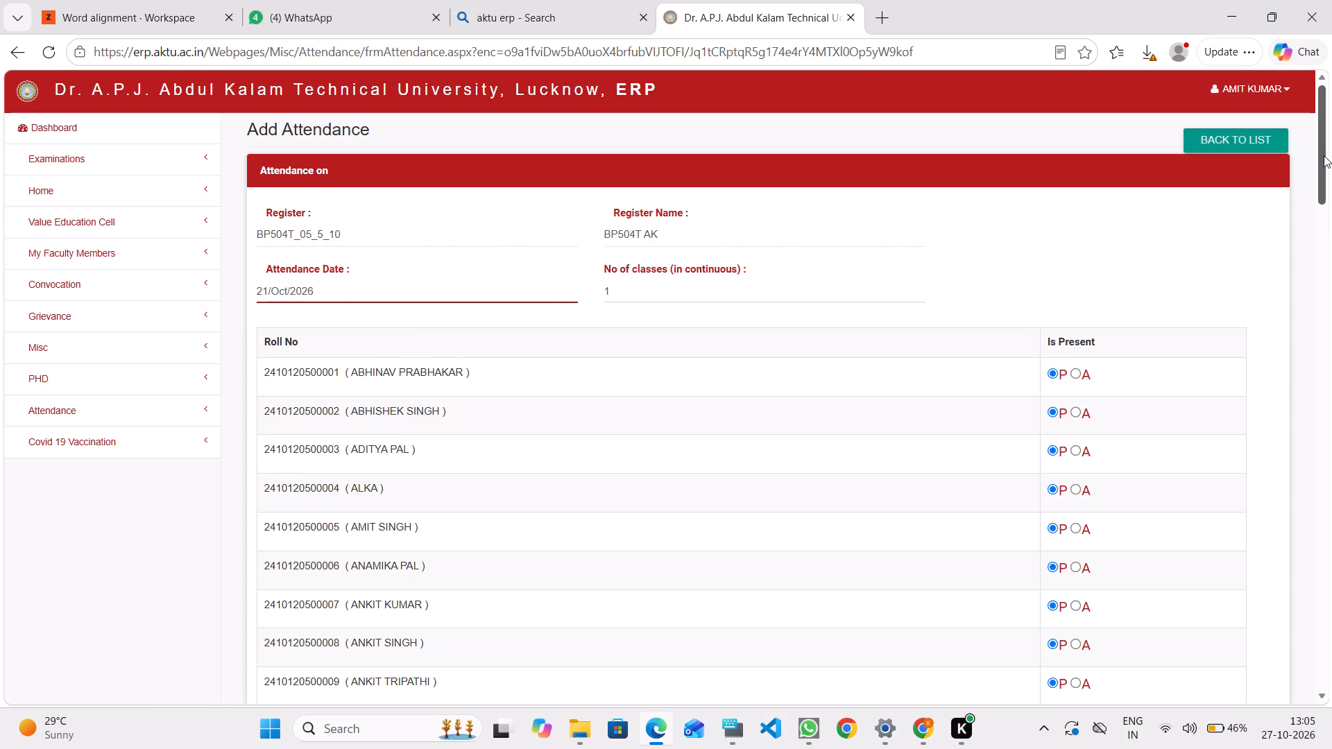
pyautogui.moveTo(1324, 155); pyautogui.dragTo(1326, 748)
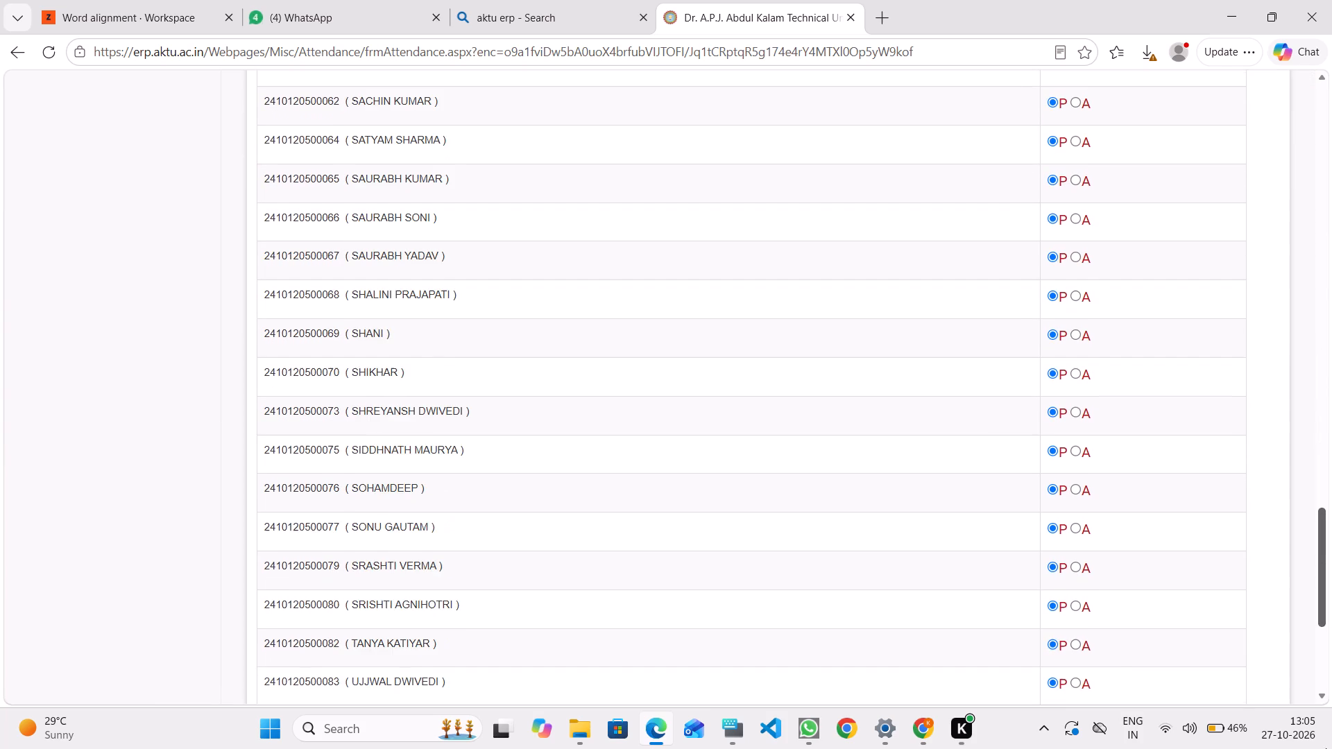
pyautogui.moveTo(1326, 748); pyautogui.dragTo(1331, 748)
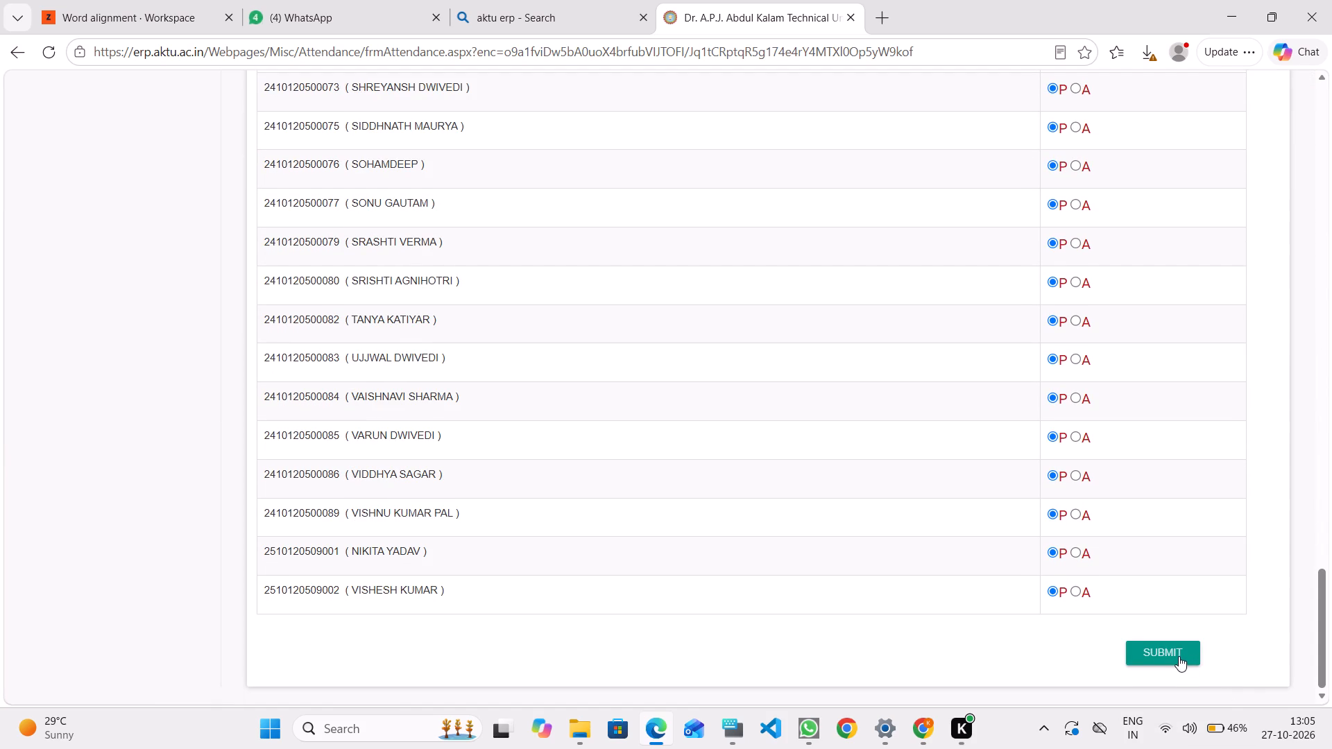
pyautogui.click(1179, 656)
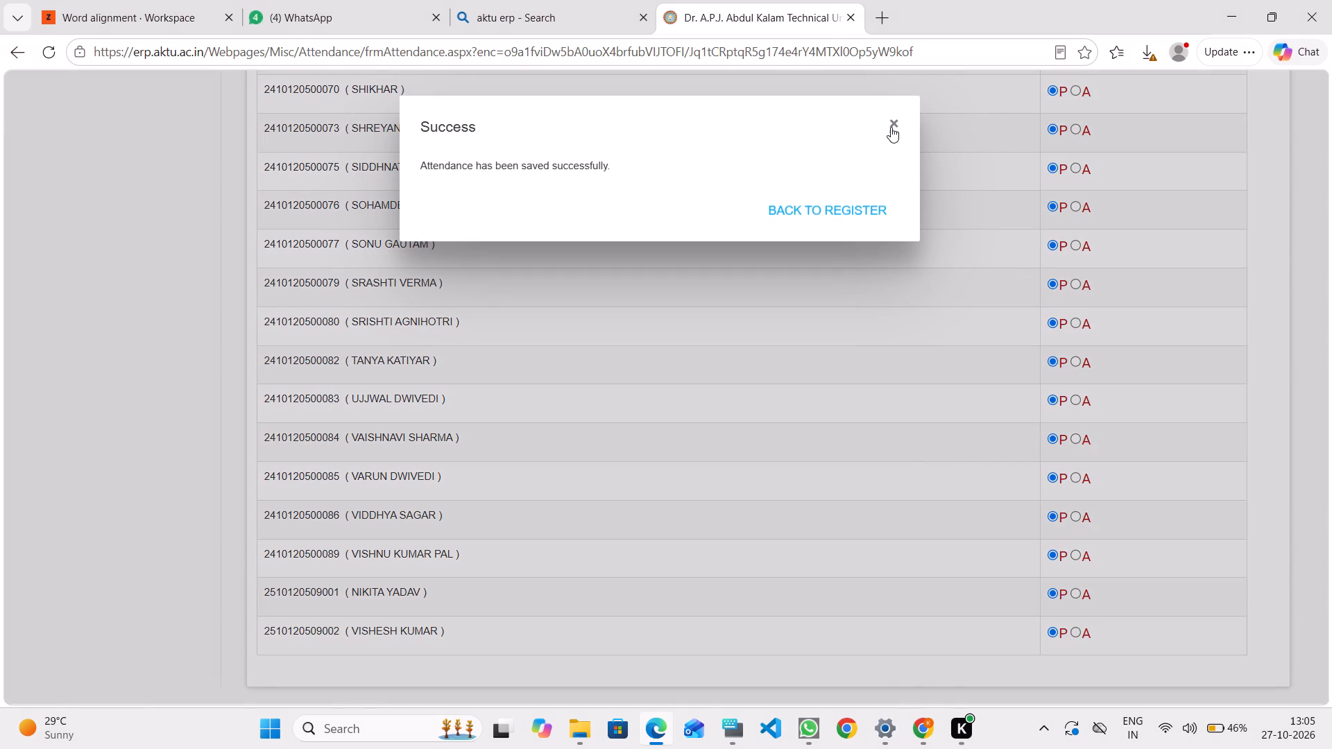
pyautogui.click(890, 128)
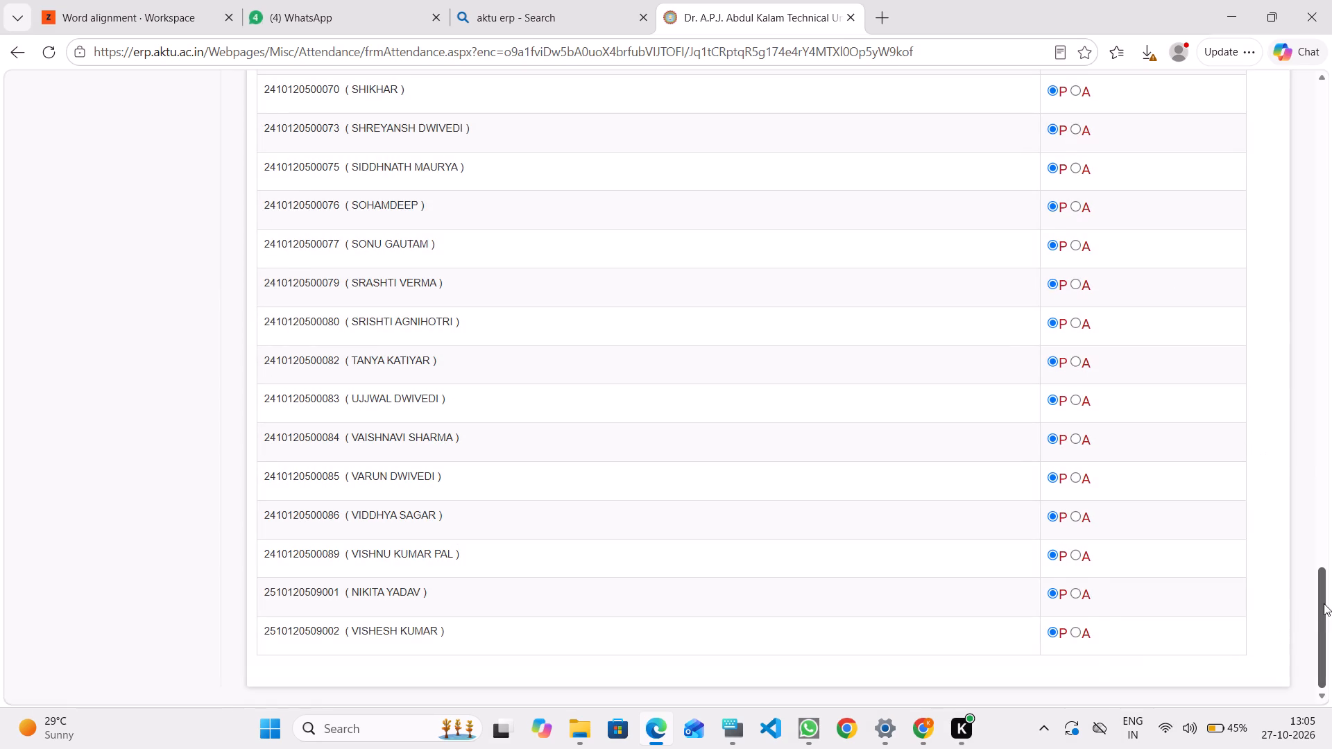
# Return to the register list and search for Bachelor of Pharmacy course and branch, semester 5, subject BP504T (Pharmacognosy II Theory).
pyautogui.moveTo(1324, 603); pyautogui.dragTo(1331, 89)
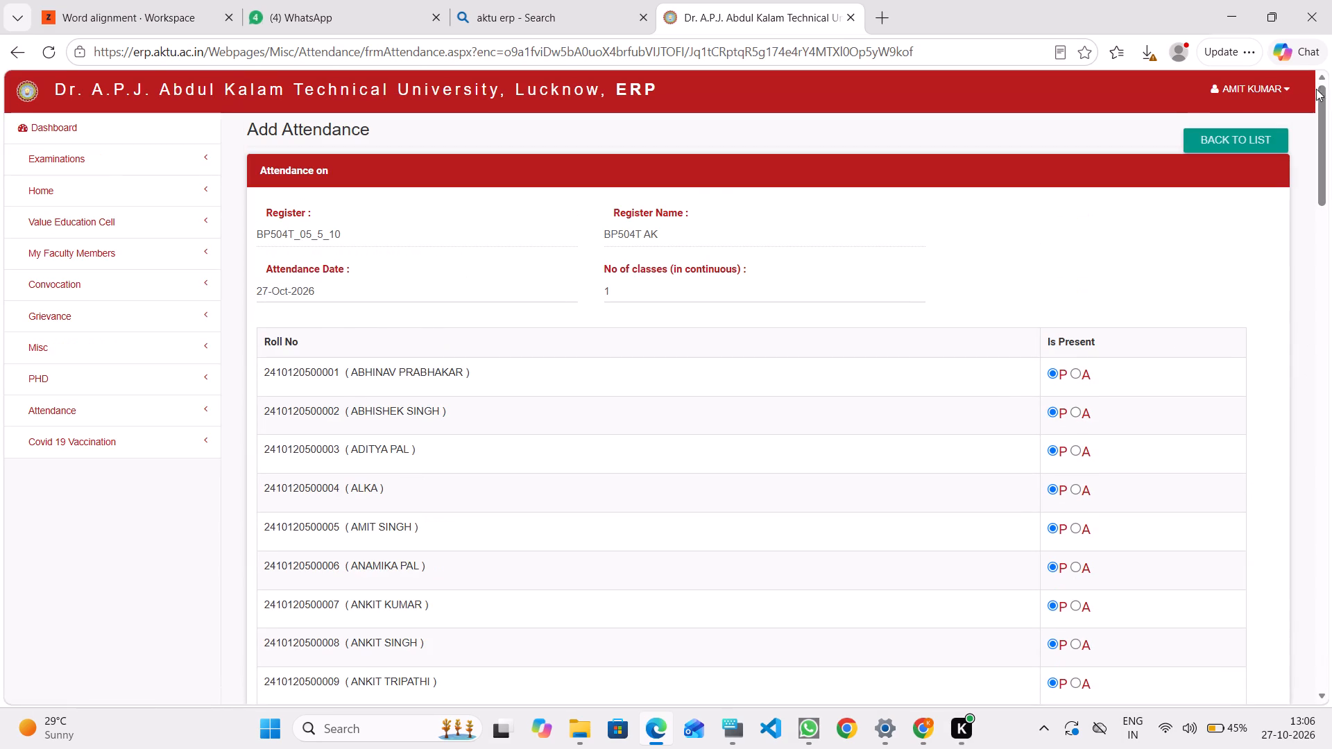
pyautogui.click(1213, 131)
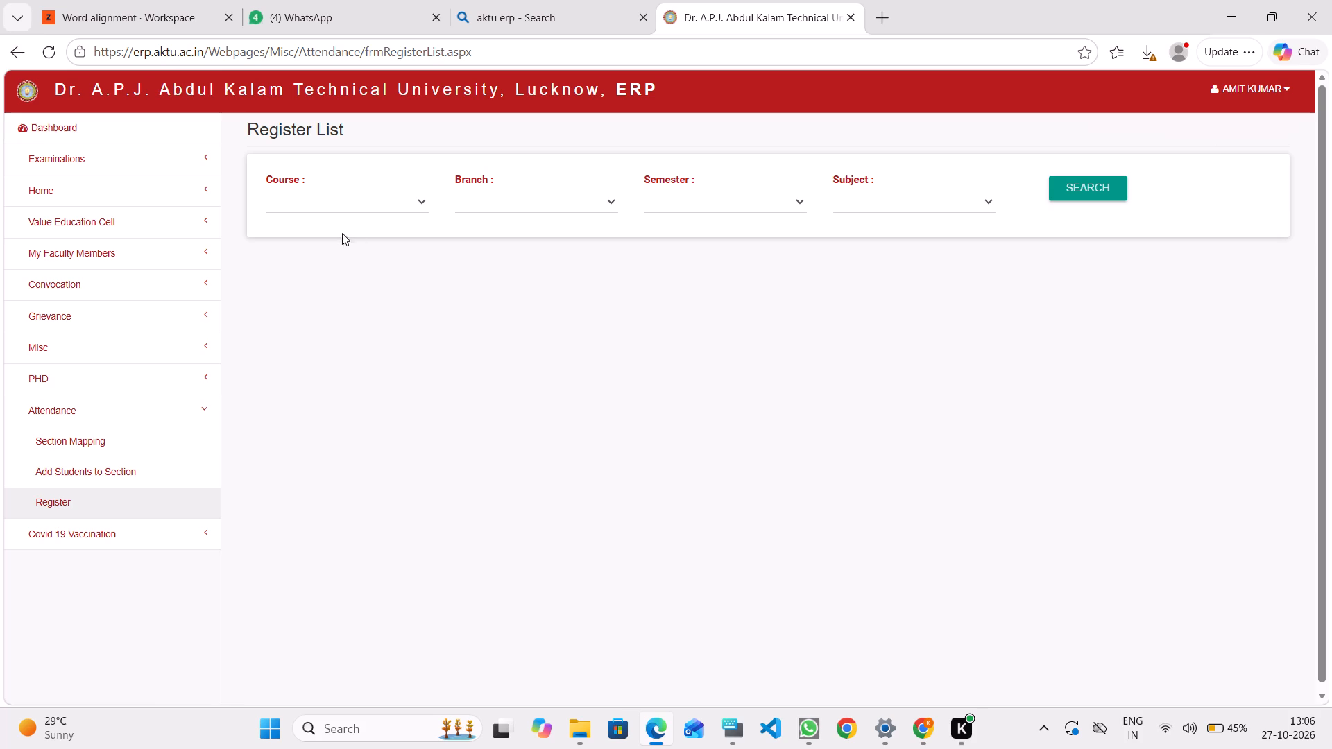
pyautogui.click(415, 209)
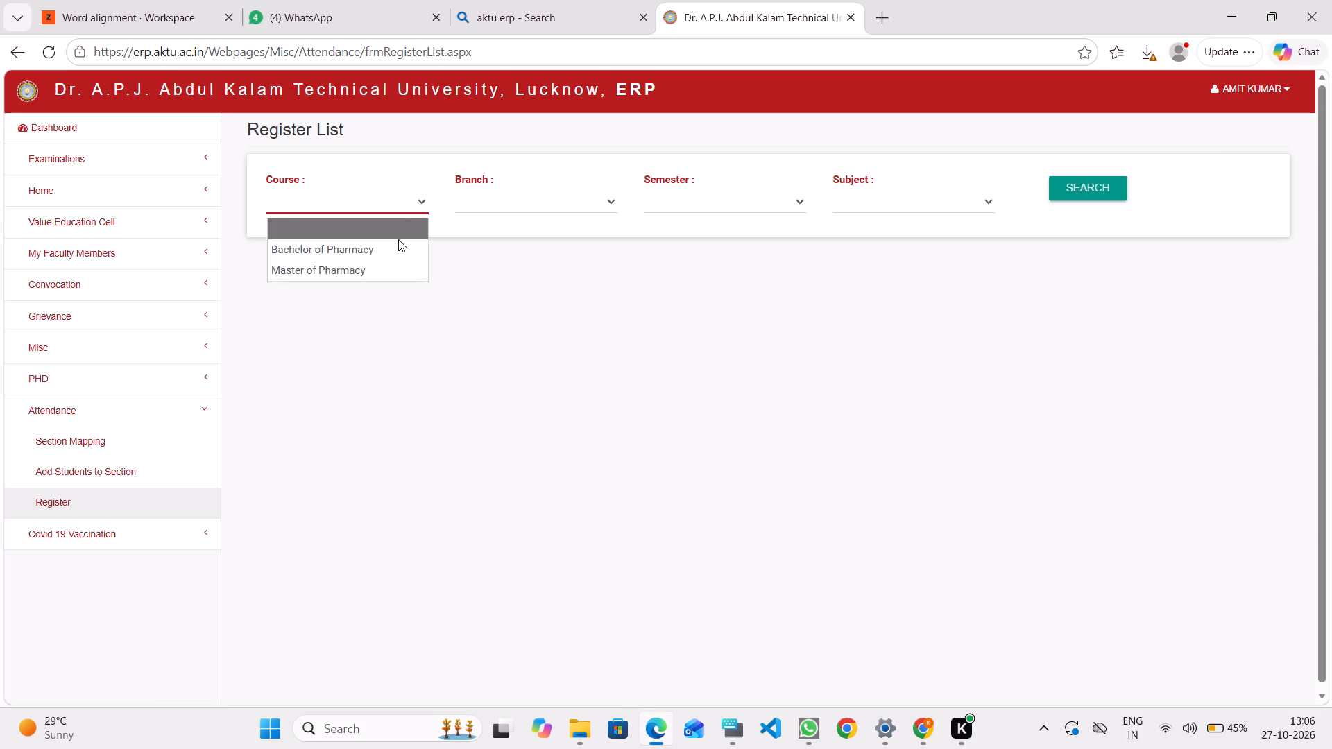
pyautogui.click(395, 249)
pyautogui.click(568, 203)
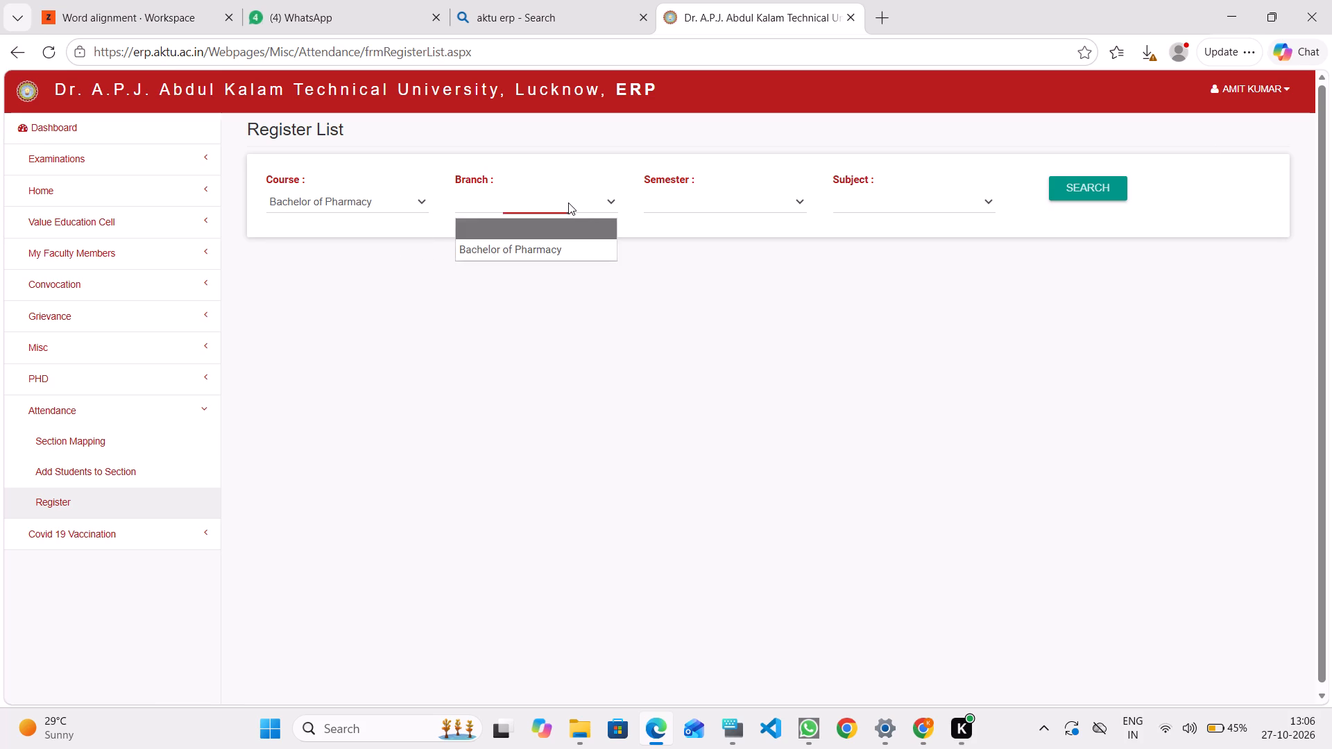
pyautogui.click(563, 251)
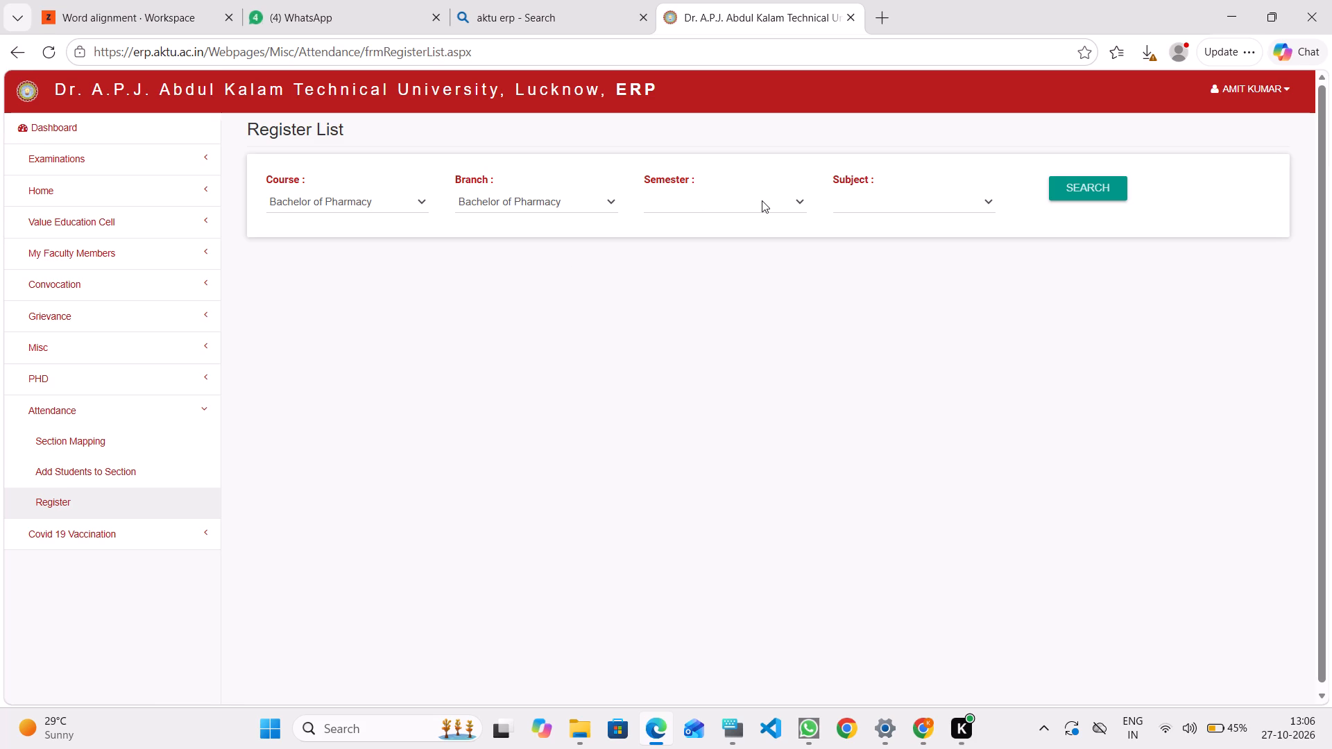
pyautogui.click(762, 200)
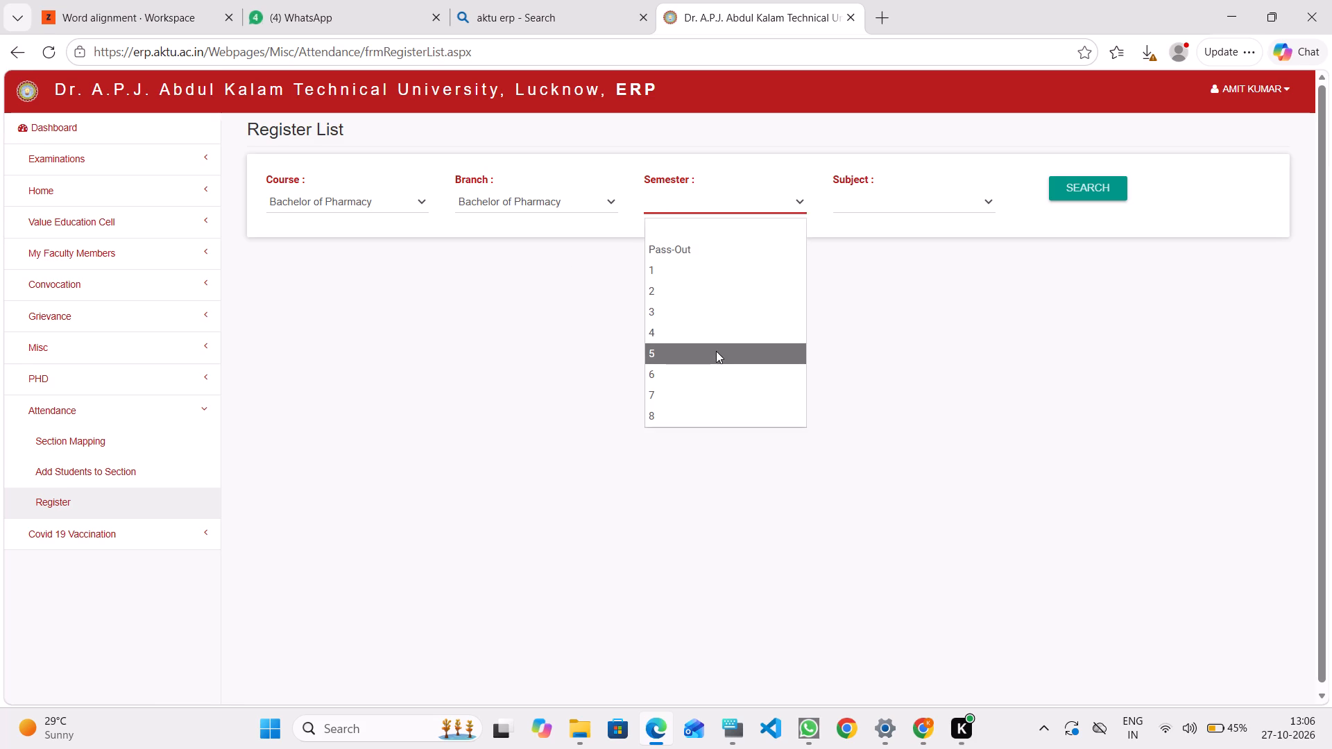
pyautogui.click(716, 351)
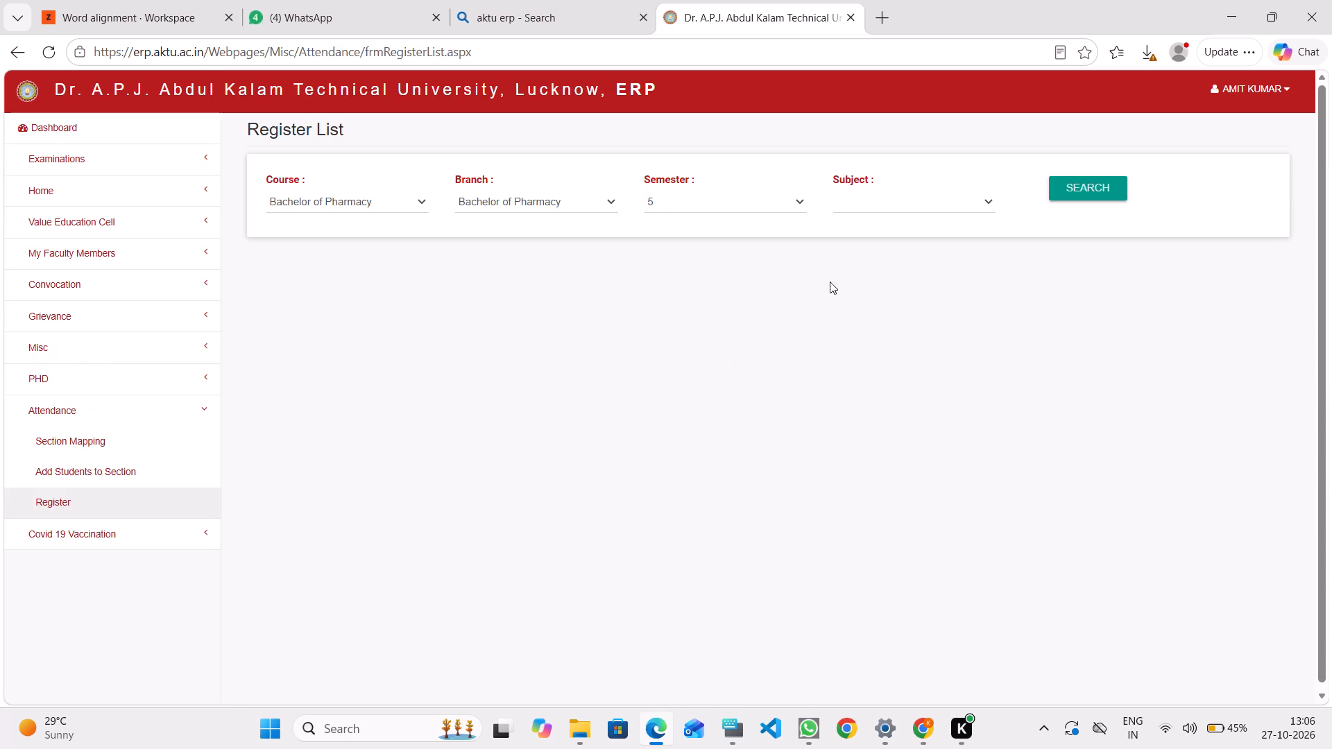
pyautogui.click(900, 203)
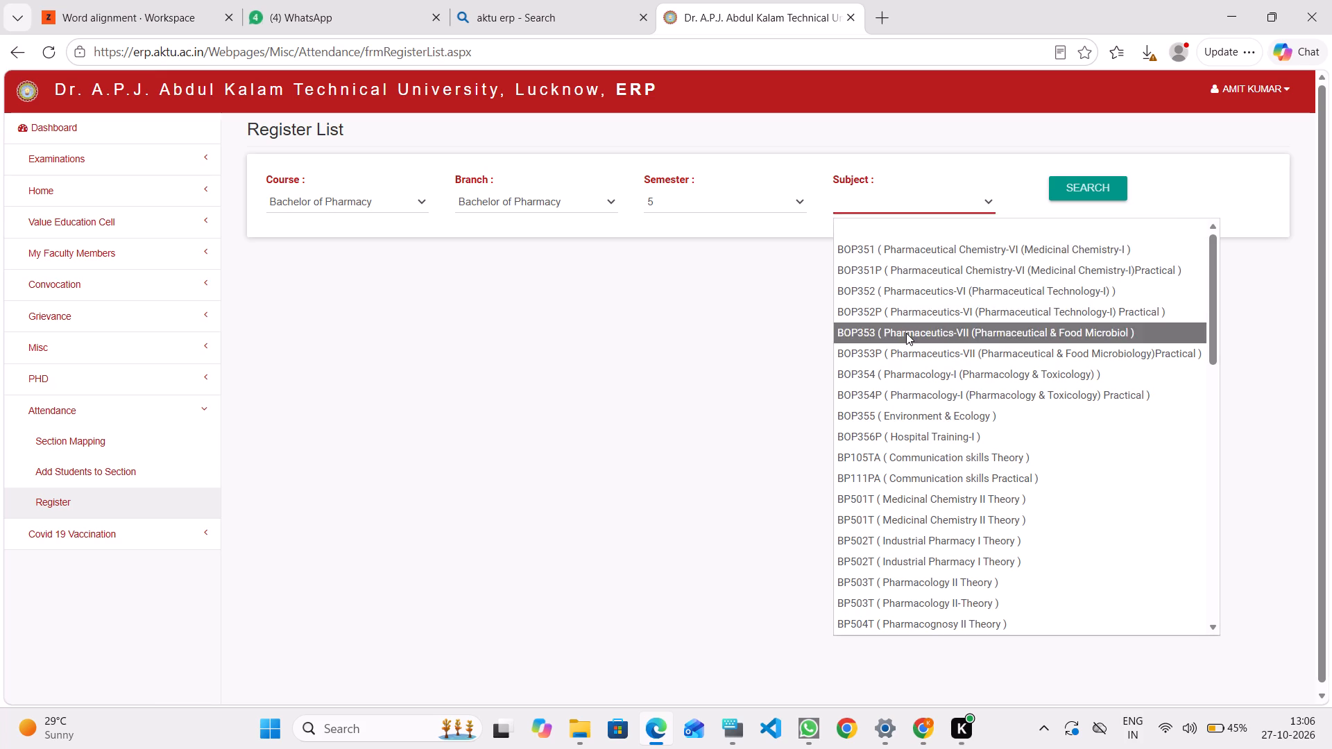
pyautogui.click(871, 621)
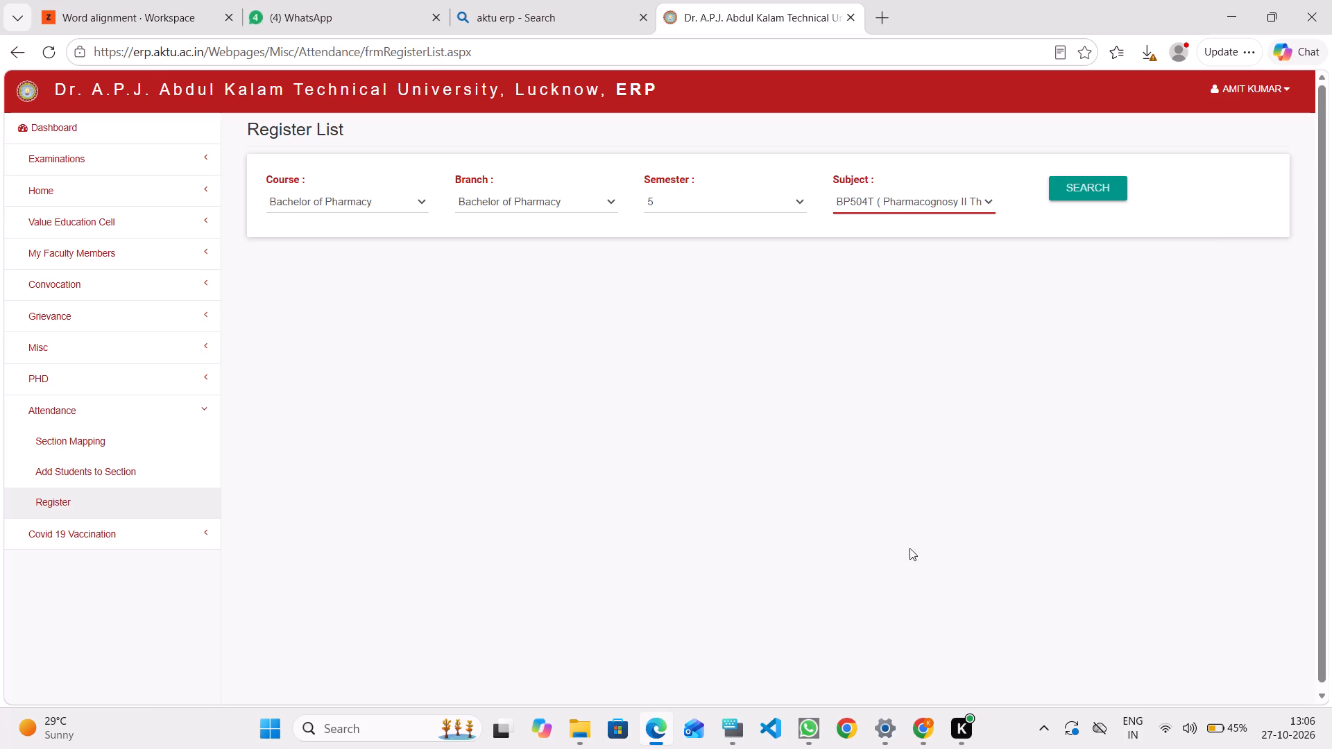
pyautogui.click(1100, 187)
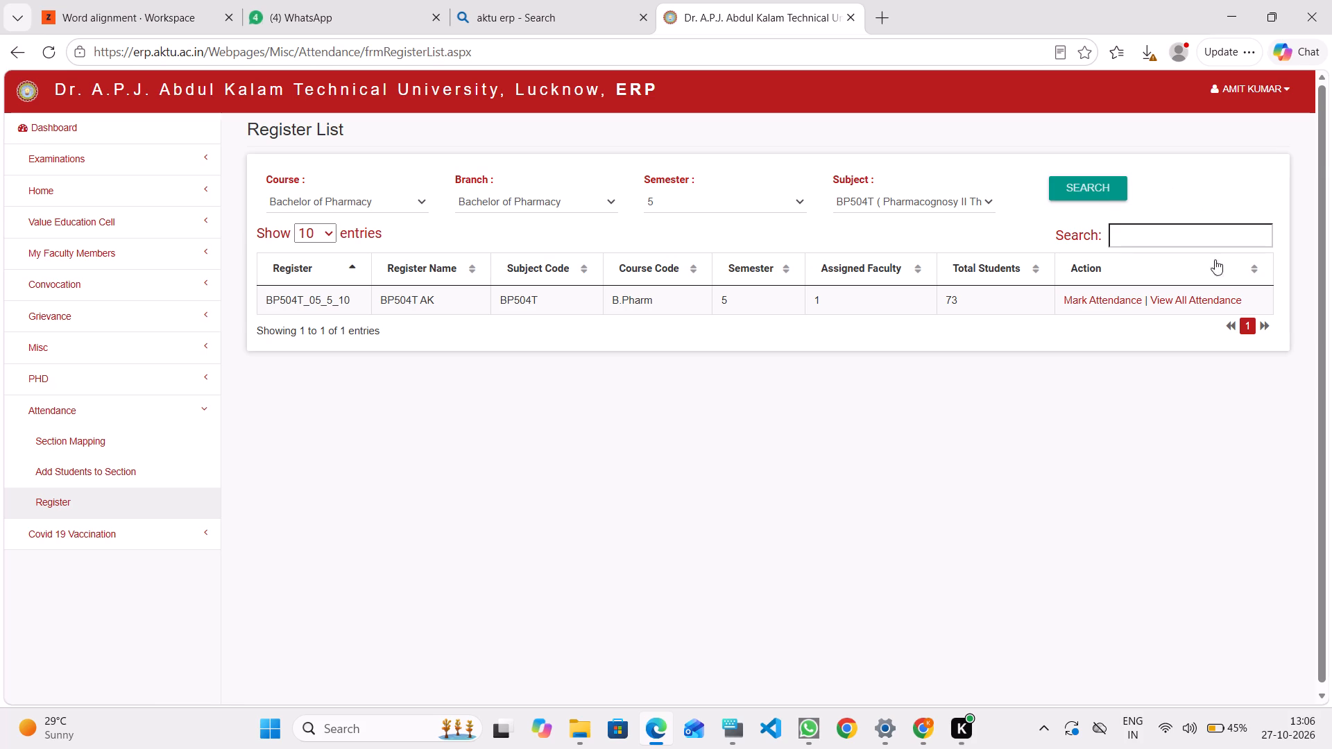
# View all attendance of the BP504T AK register and check the recorded dates on all four pages of the list.
pyautogui.click(1216, 295)
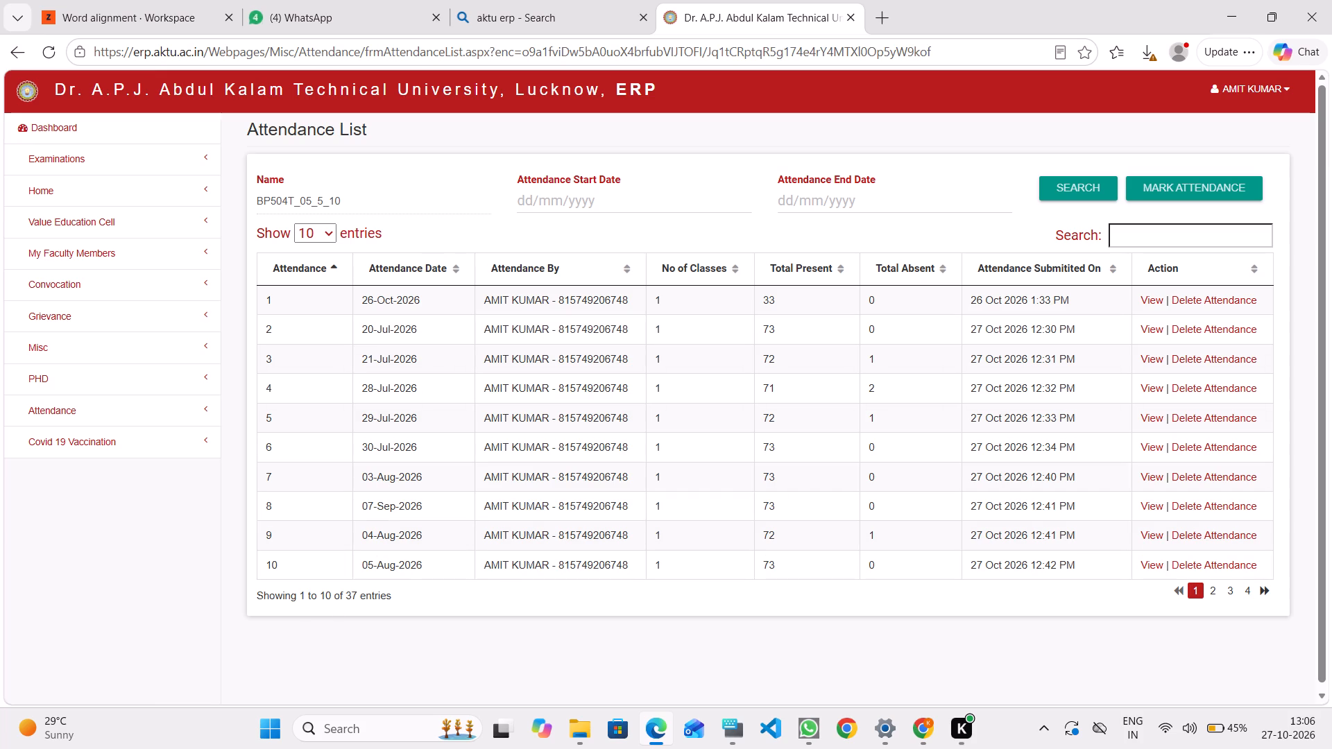
pyautogui.click(1214, 592)
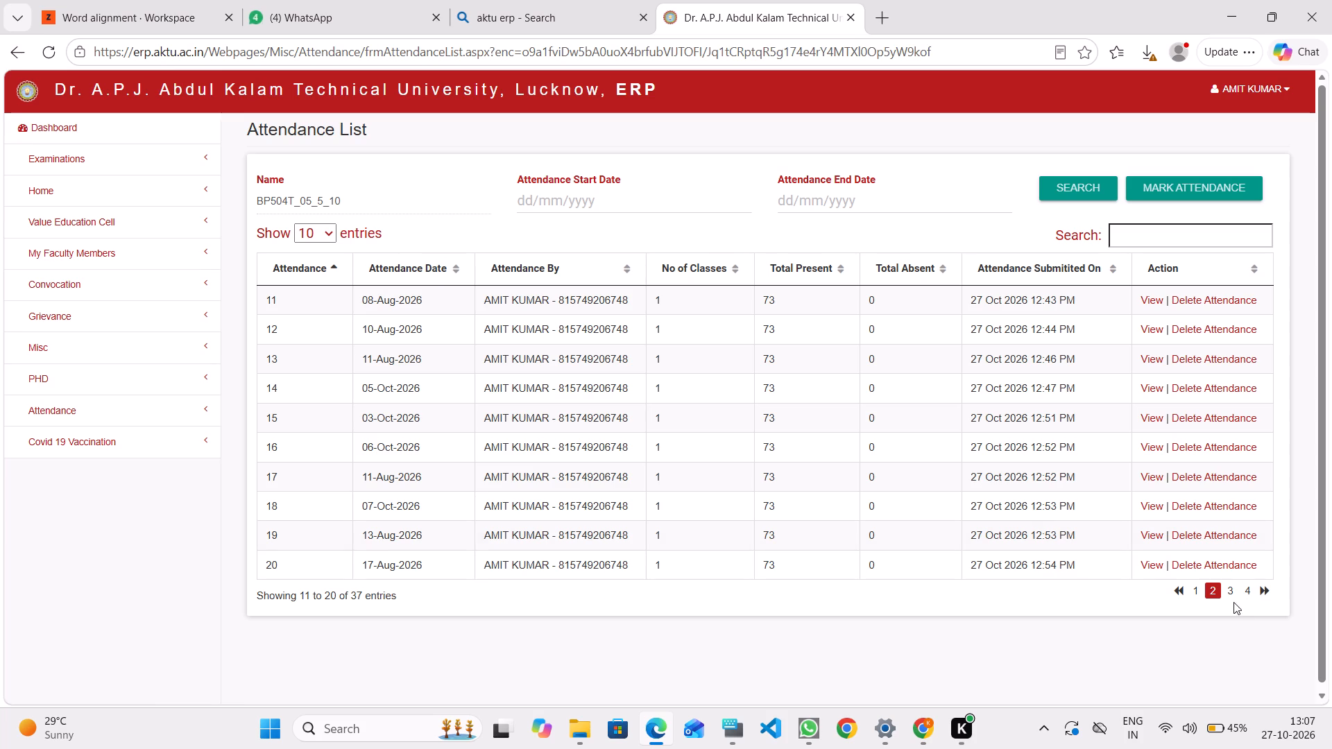
pyautogui.click(1229, 596)
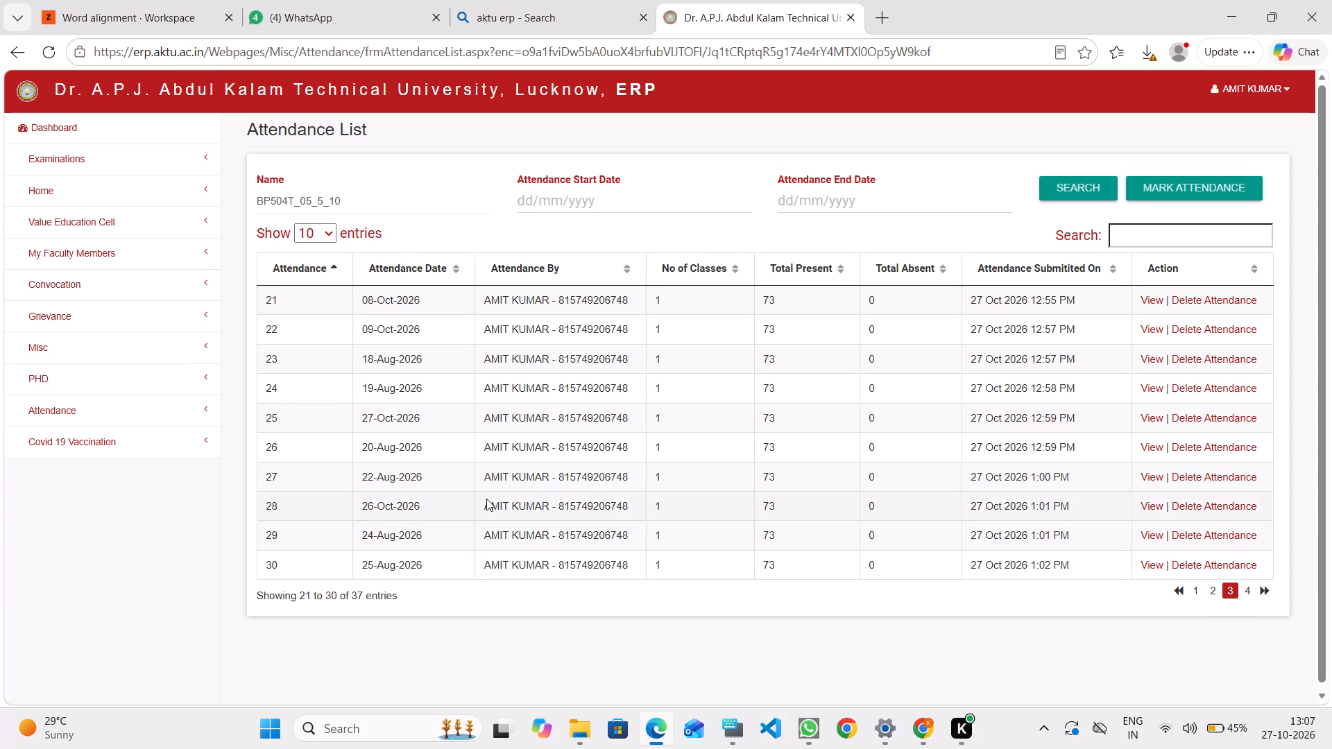
pyautogui.click(1247, 590)
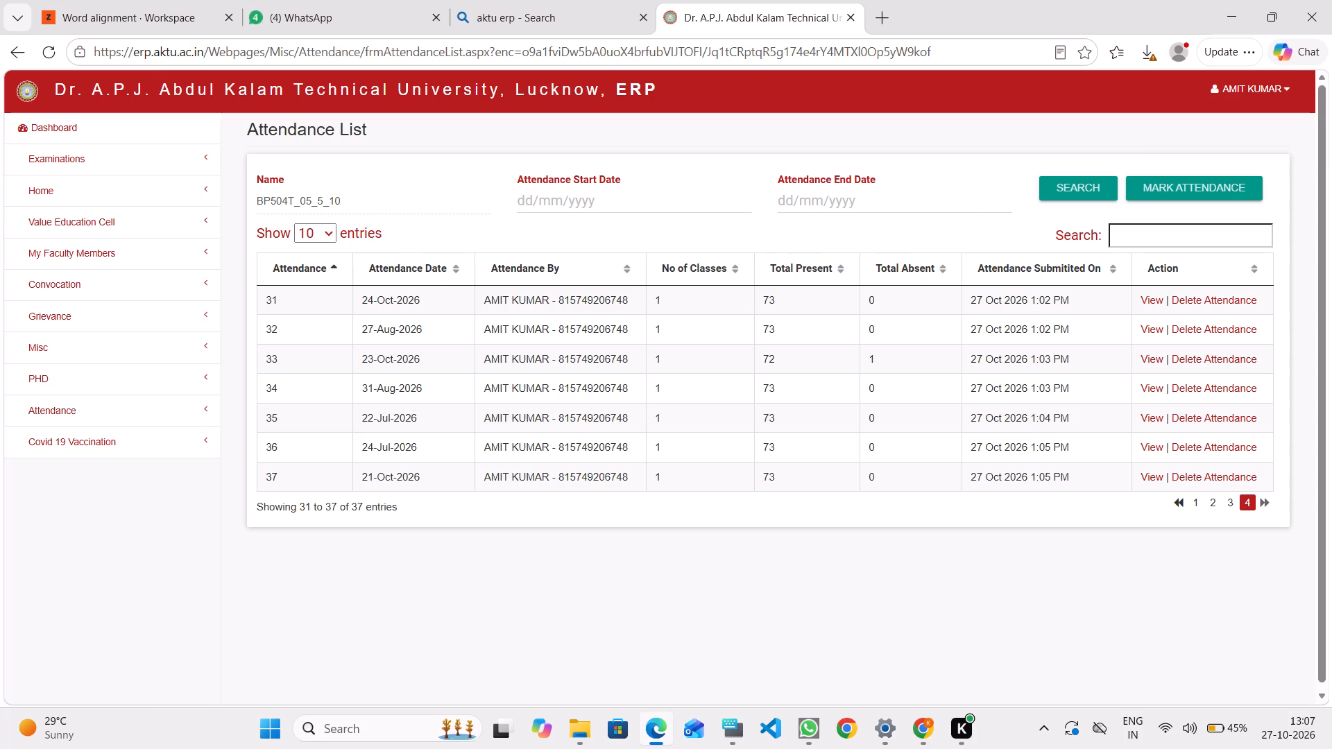
# Submit attendance for the BP504T AK register dated 10/Oct/2026, with one class and every student left as present.
pyautogui.click(1179, 193)
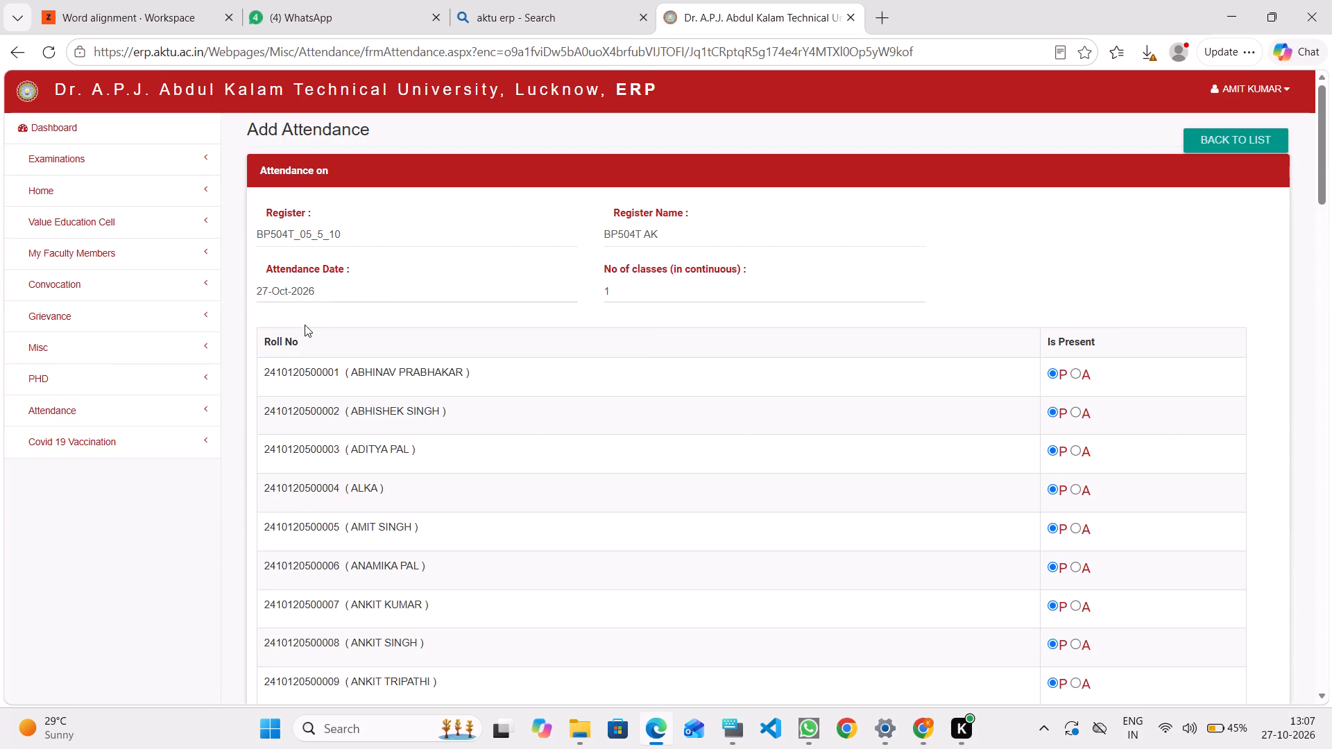
pyautogui.click(306, 291)
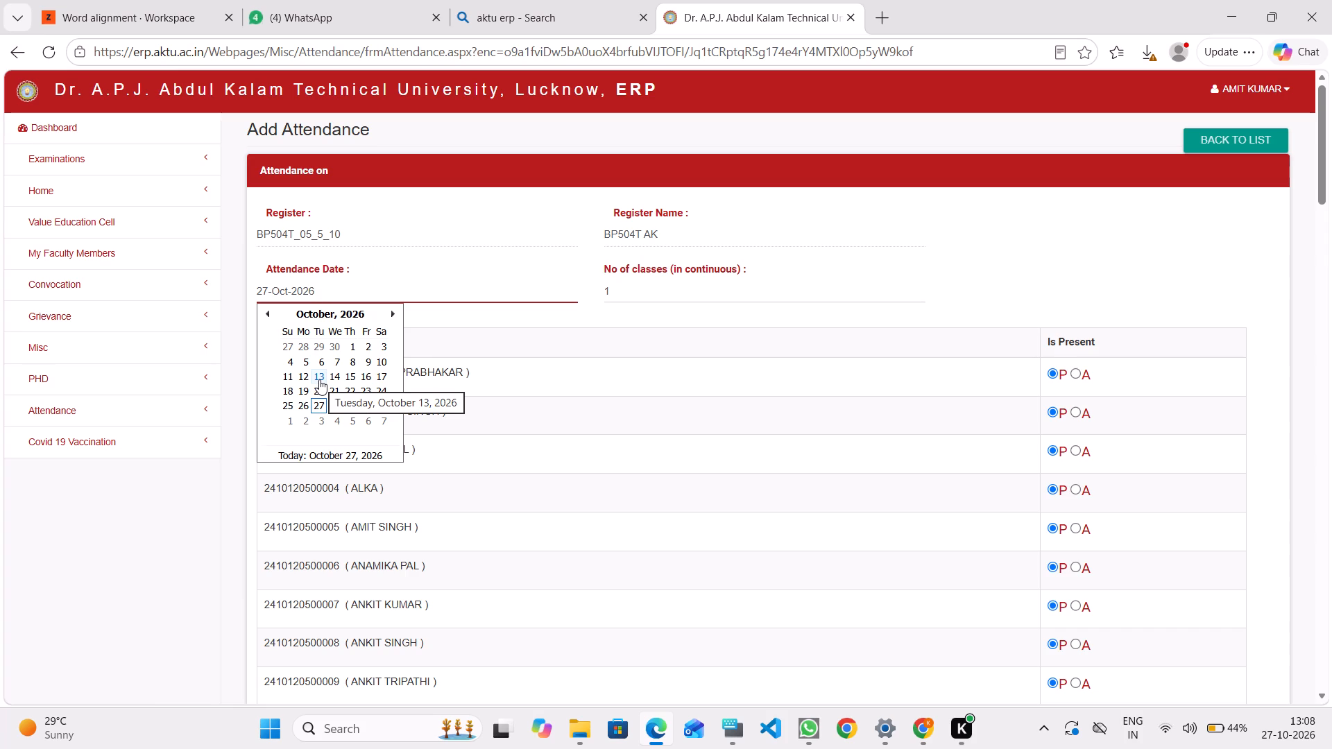
pyautogui.click(382, 361)
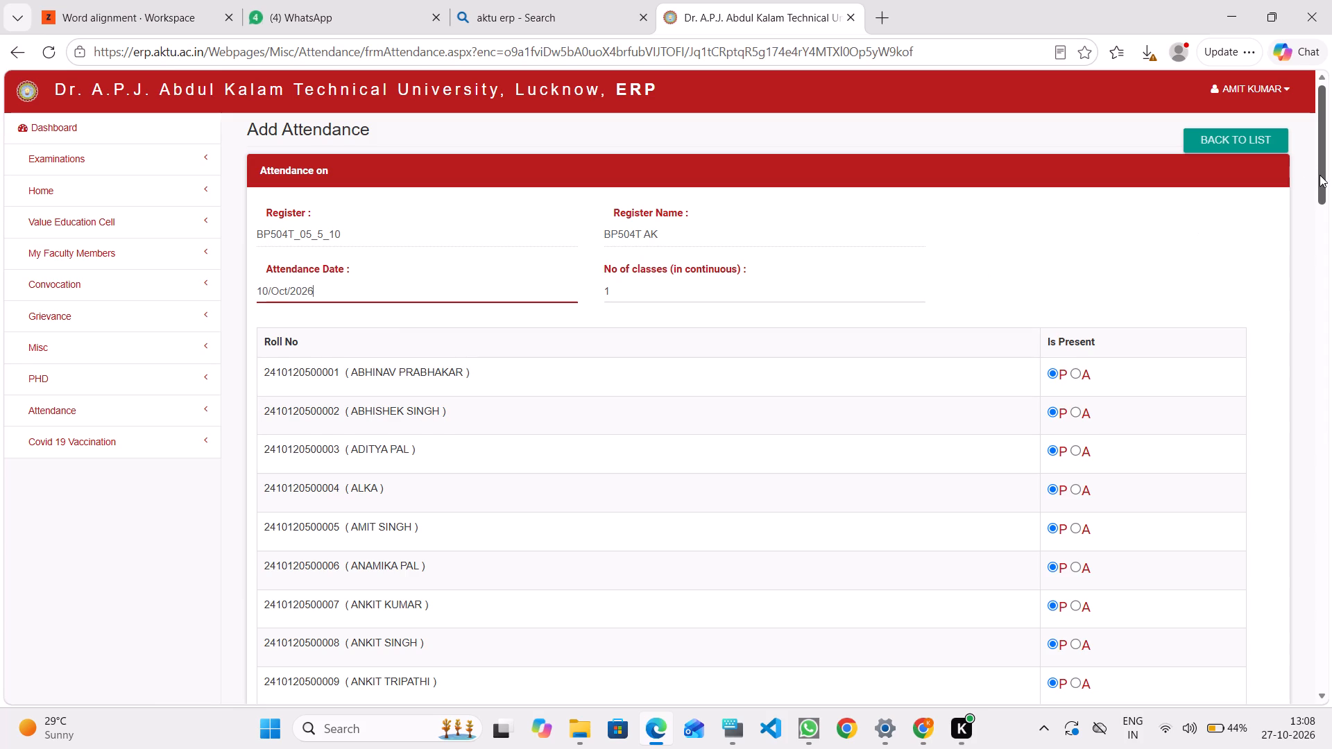
pyautogui.moveTo(1320, 175); pyautogui.dragTo(1310, 748)
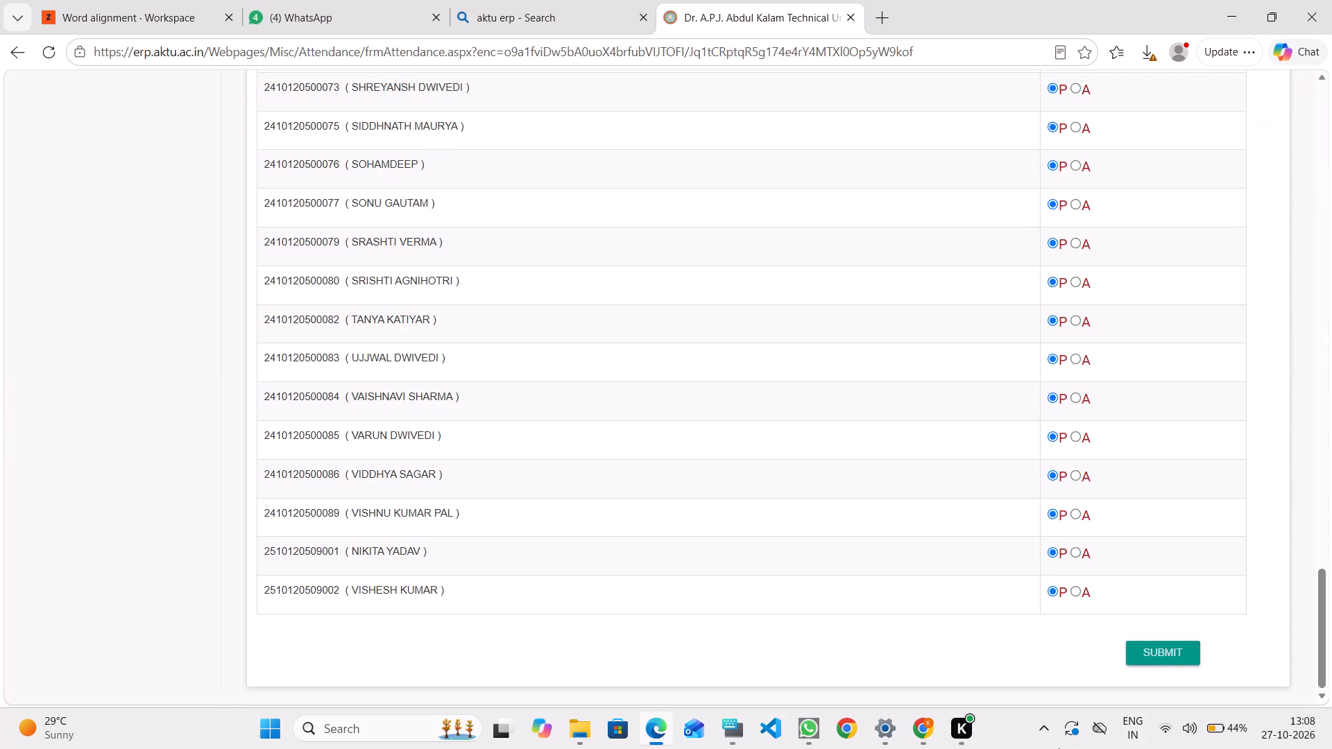
pyautogui.click(1154, 656)
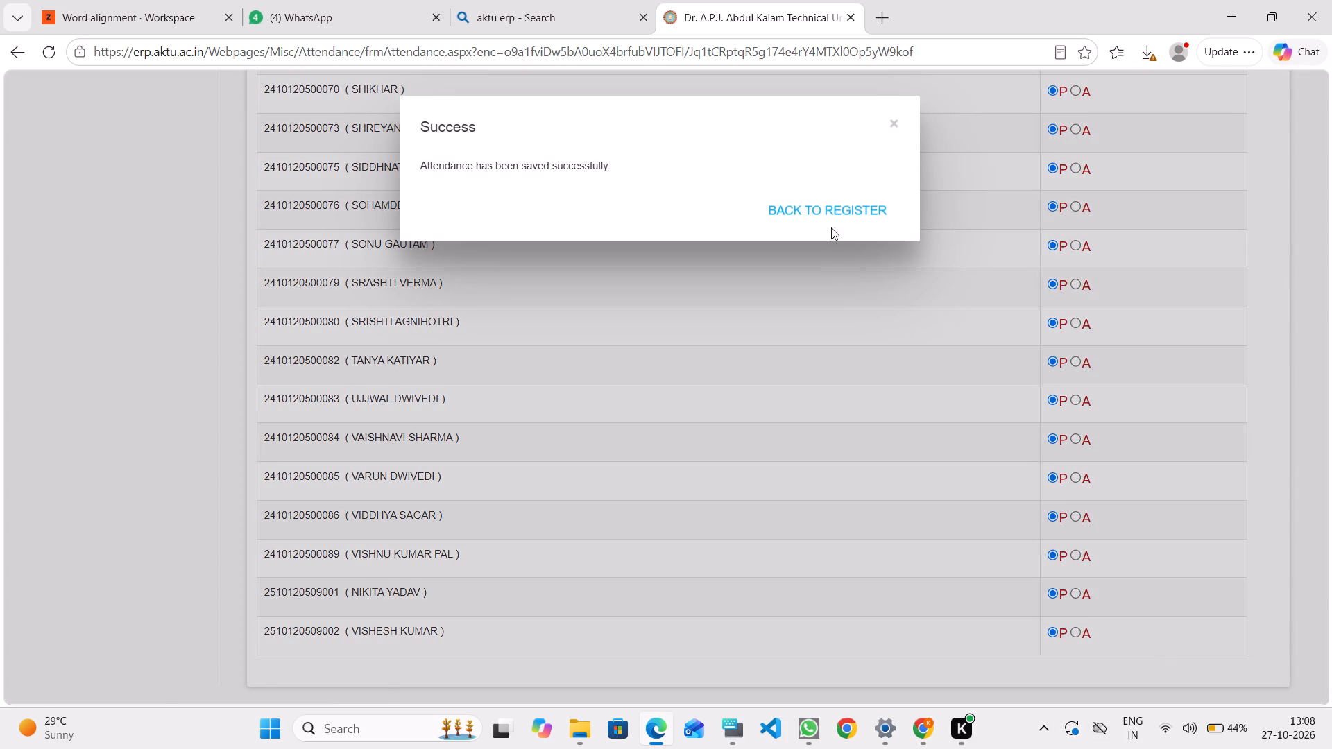
# Go back to the register list and search for Bachelor of Pharmacy course and branch, semester 5, subject BP504T (Pharmacognosy II Theory).
pyautogui.click(839, 212)
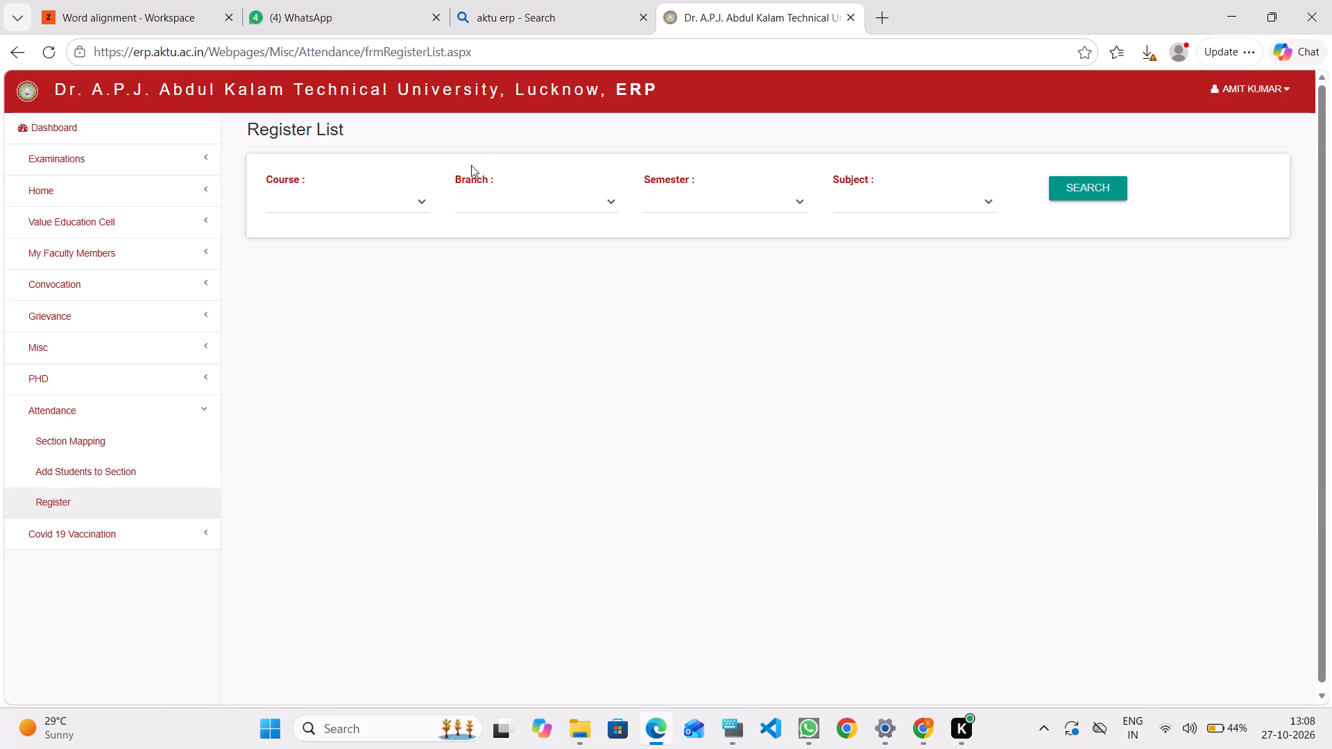
pyautogui.click(417, 200)
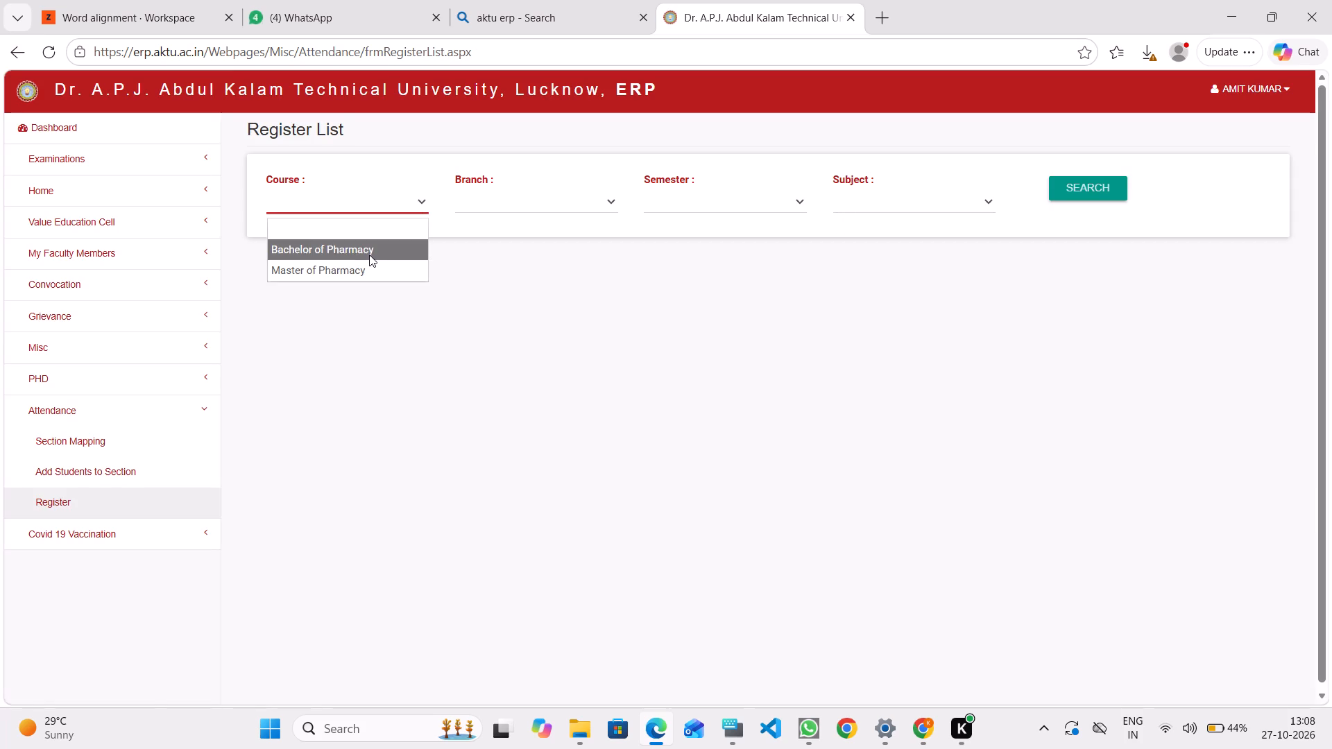
pyautogui.click(369, 257)
pyautogui.click(567, 203)
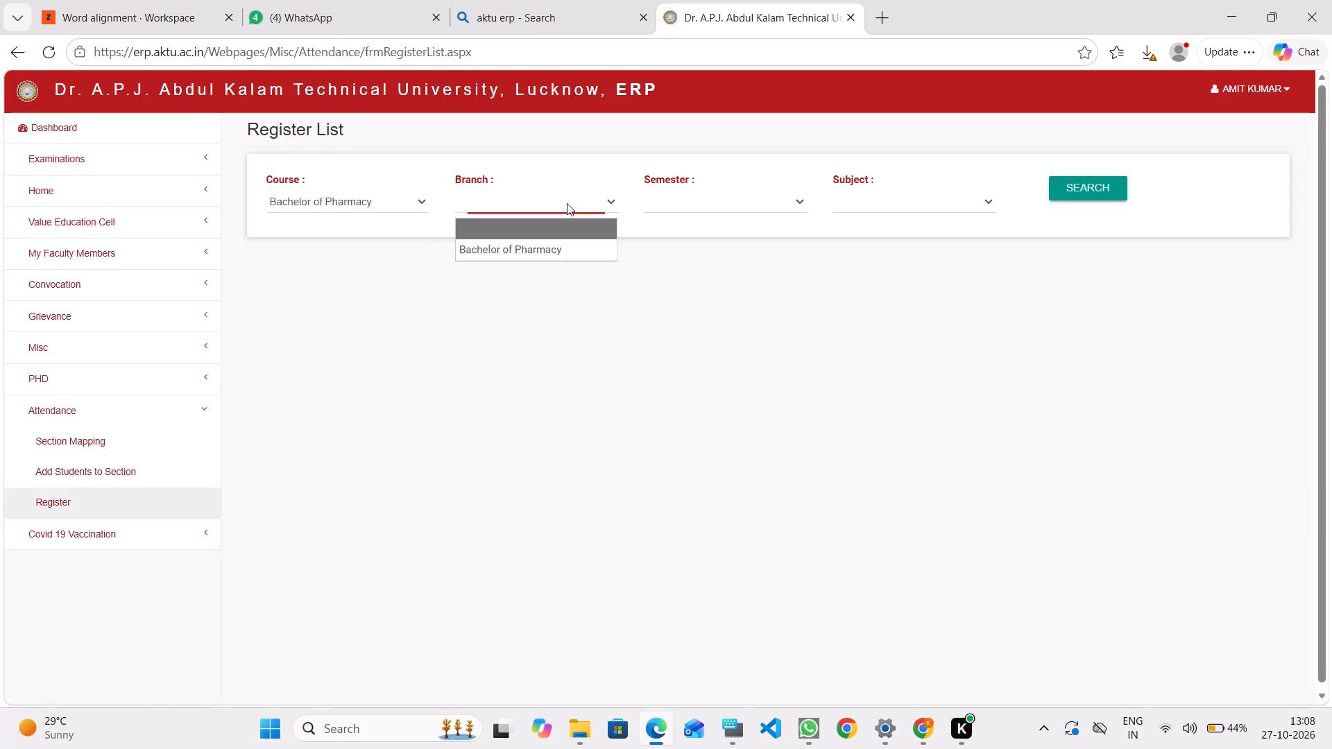
pyautogui.click(555, 250)
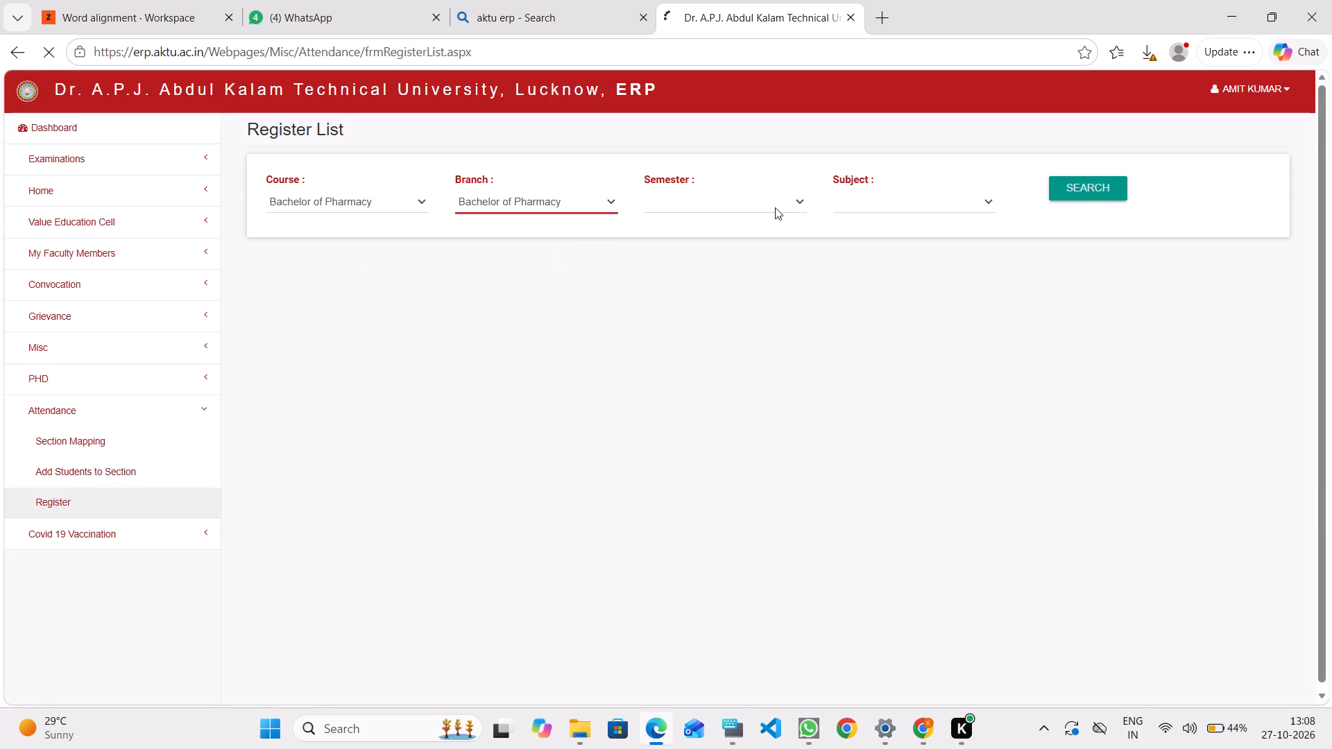
pyautogui.click(775, 209)
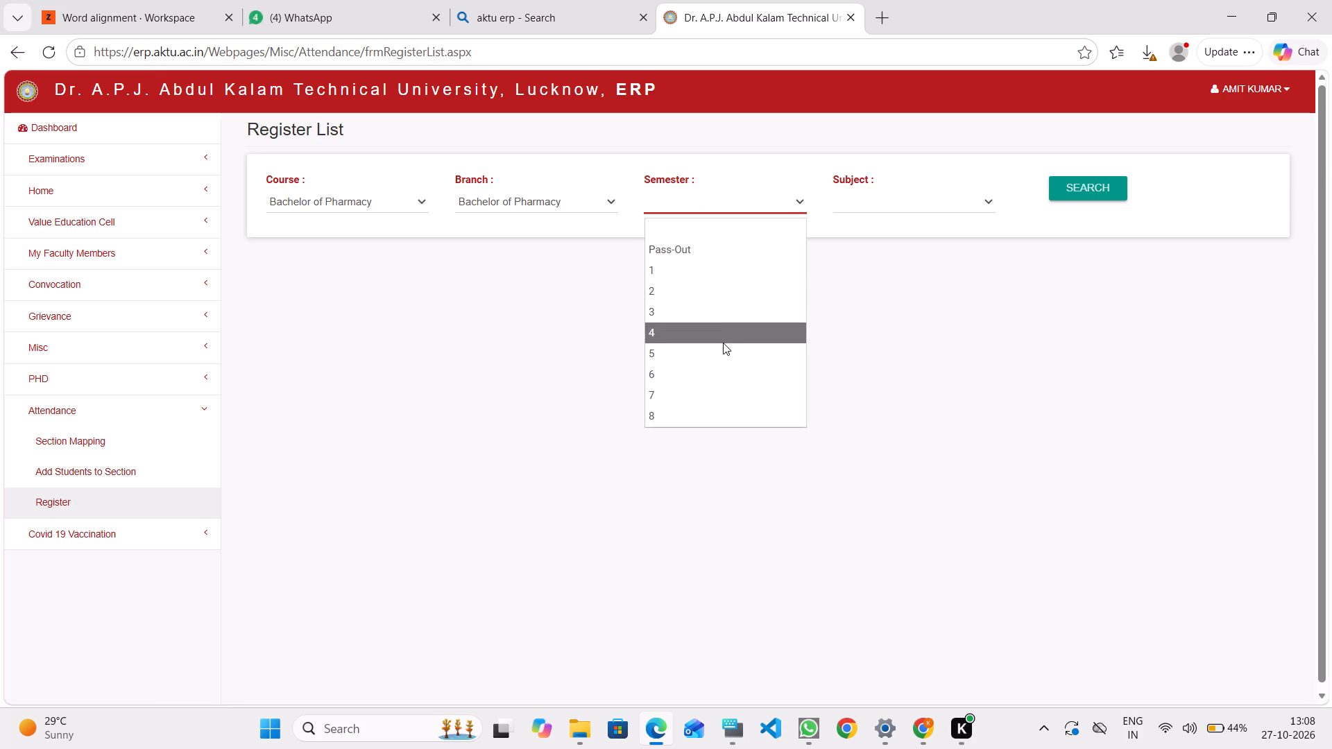
pyautogui.click(717, 360)
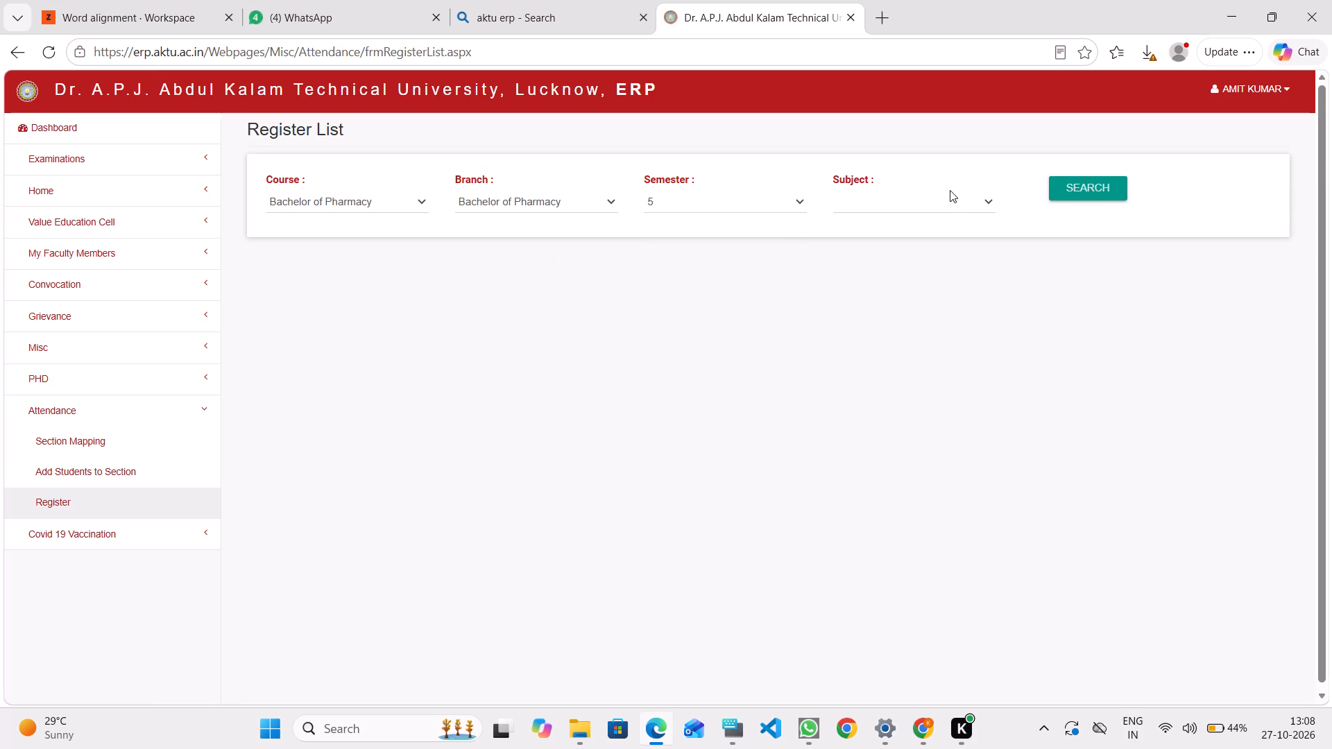
pyautogui.click(950, 200)
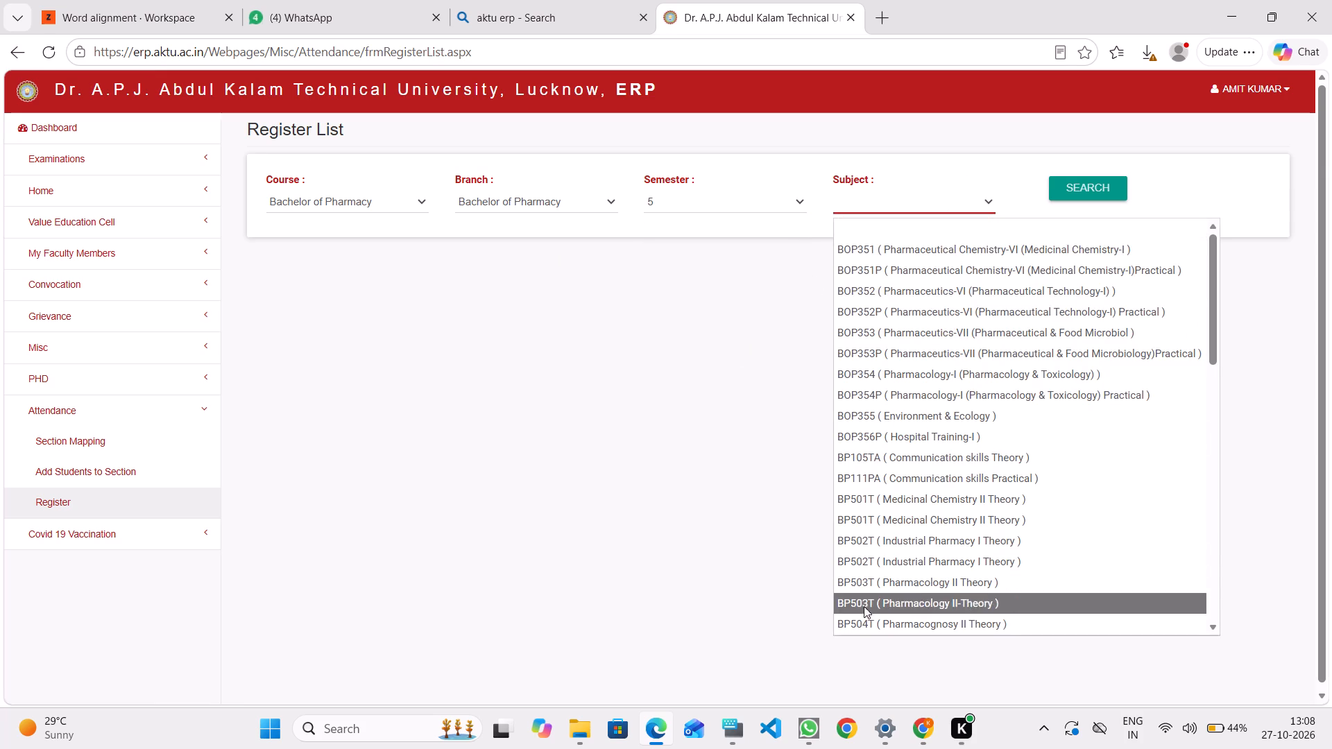
pyautogui.click(863, 624)
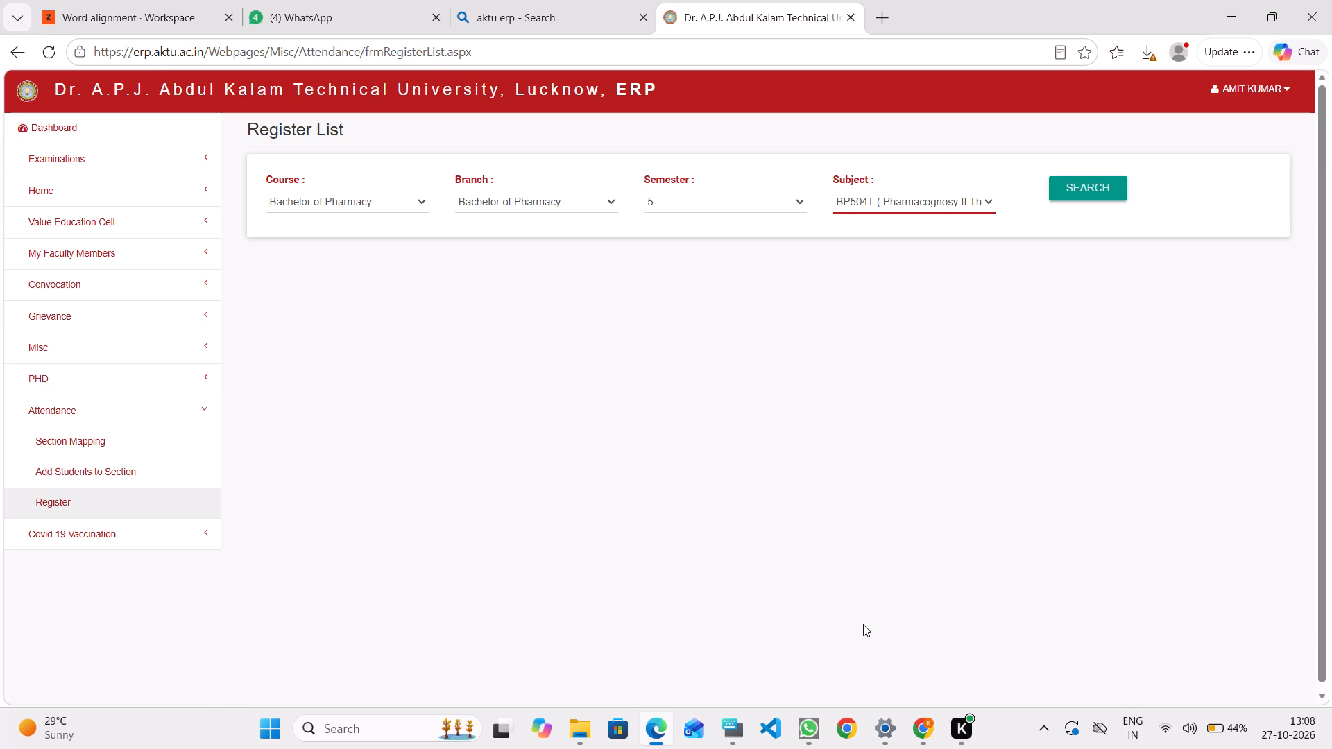
pyautogui.click(1095, 187)
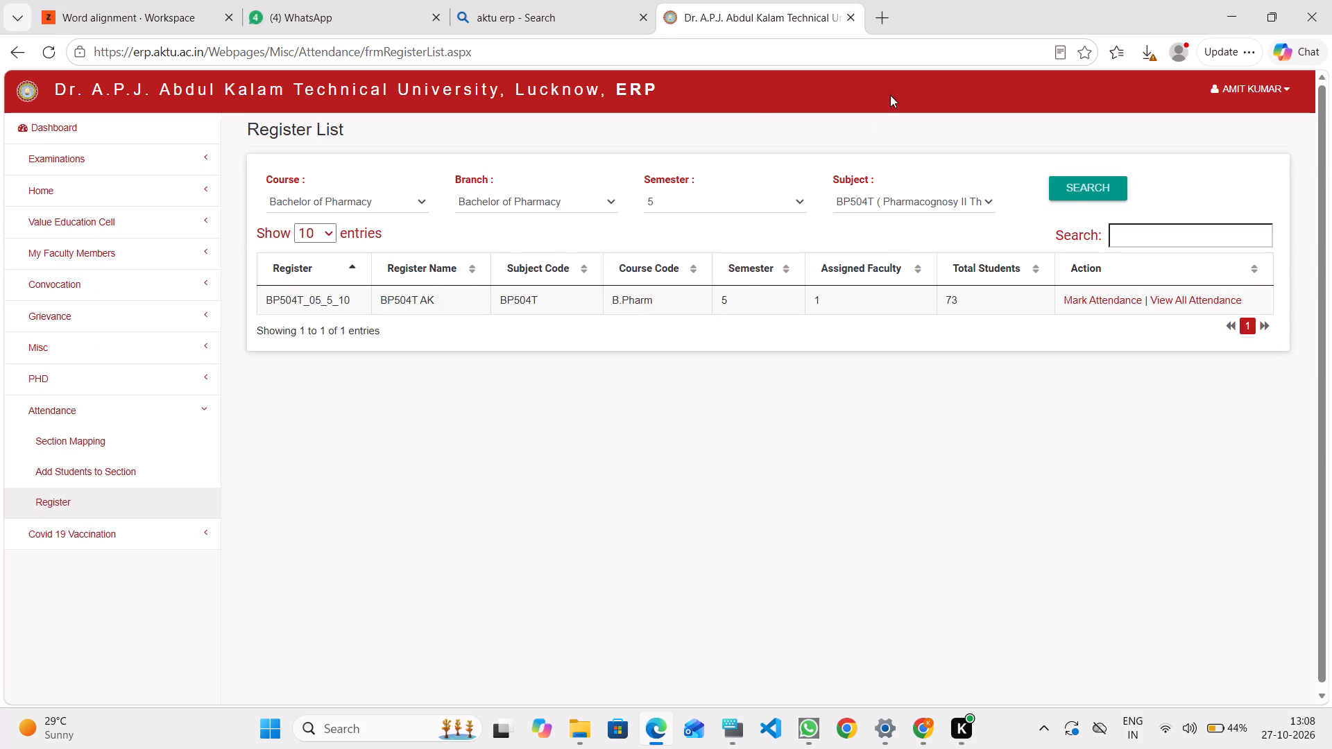
# Submit attendance for the BP504T AK register dated 10/Sep/2026, with one class and every student left as present.
pyautogui.click(1082, 304)
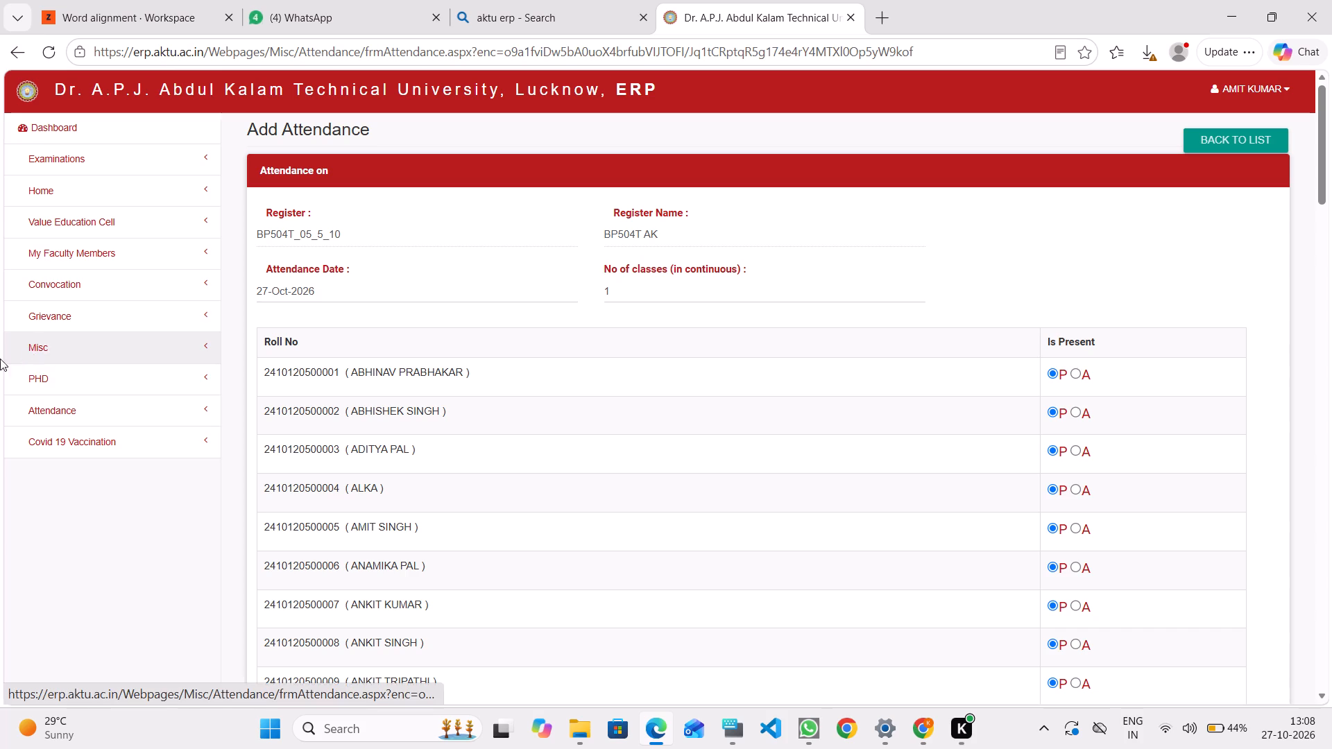
pyautogui.click(337, 295)
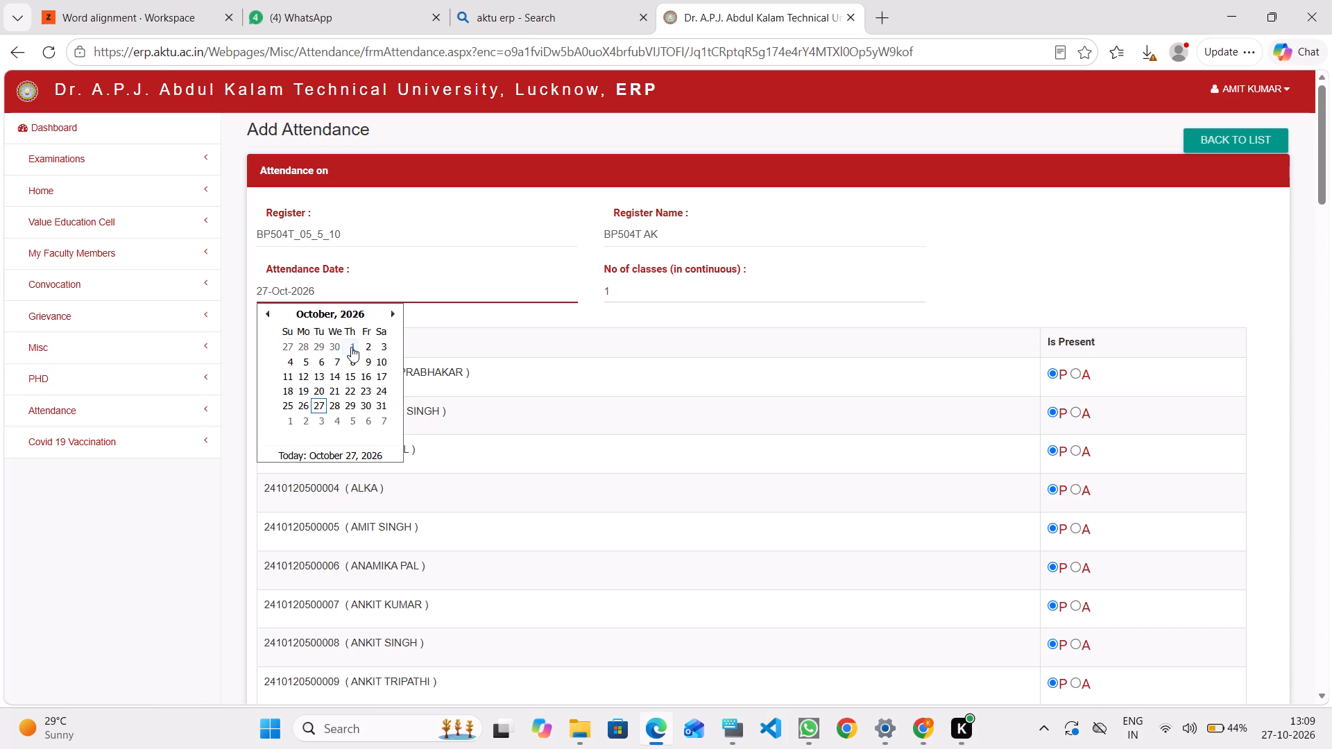
pyautogui.click(268, 313)
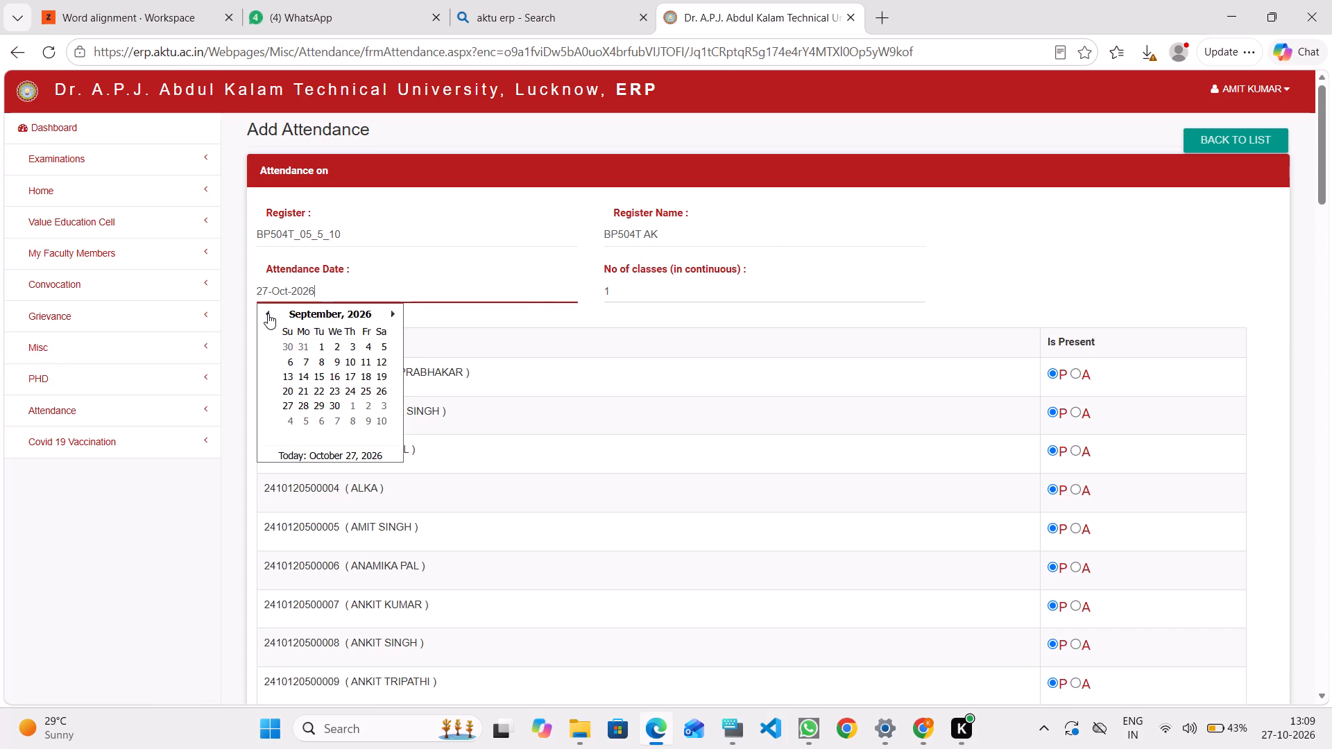
pyautogui.click(348, 366)
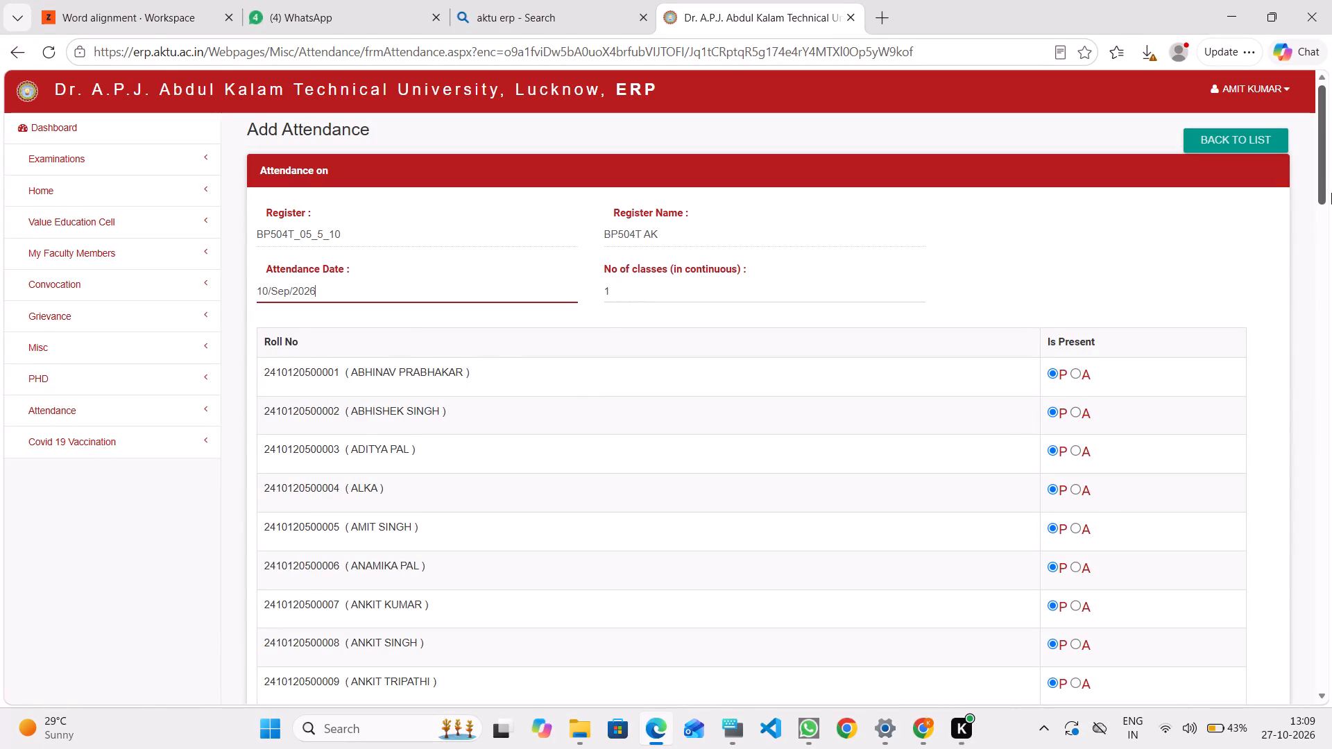
pyautogui.moveTo(1320, 188); pyautogui.dragTo(1322, 427)
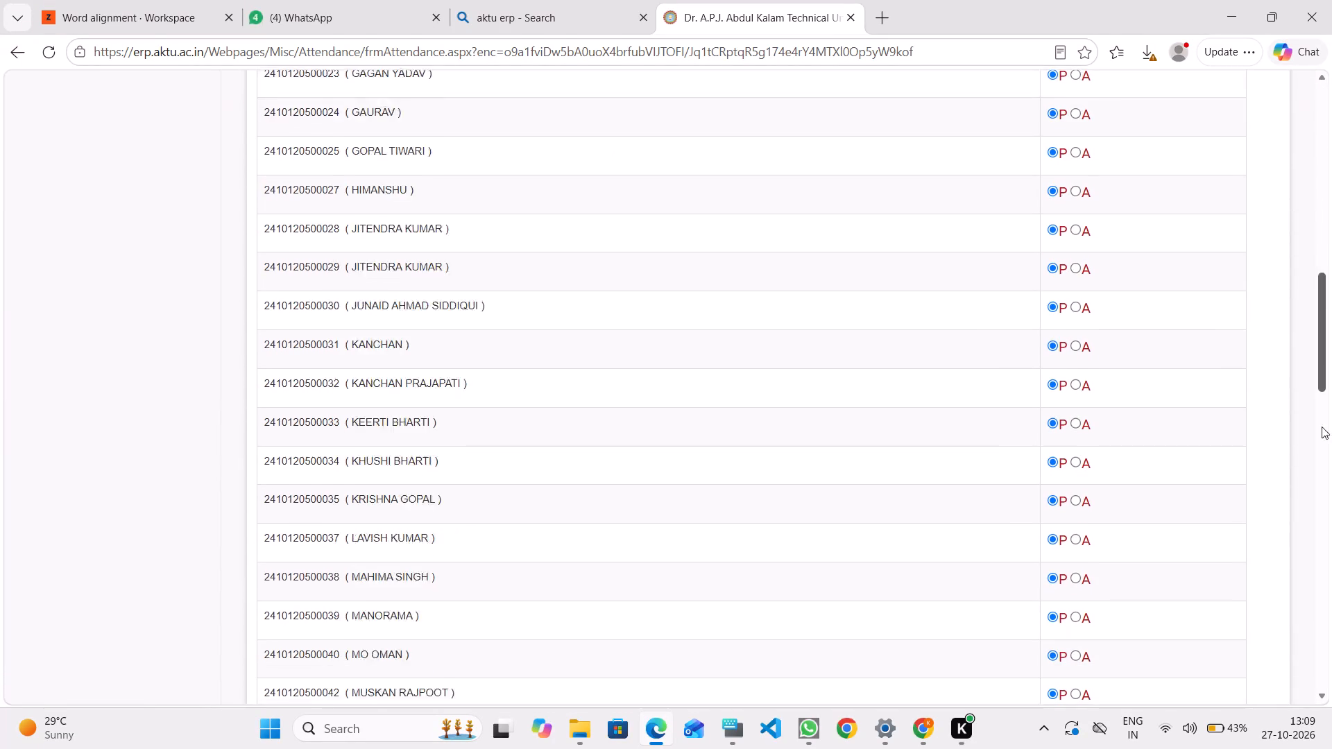
pyautogui.moveTo(1322, 427); pyautogui.dragTo(1309, 712)
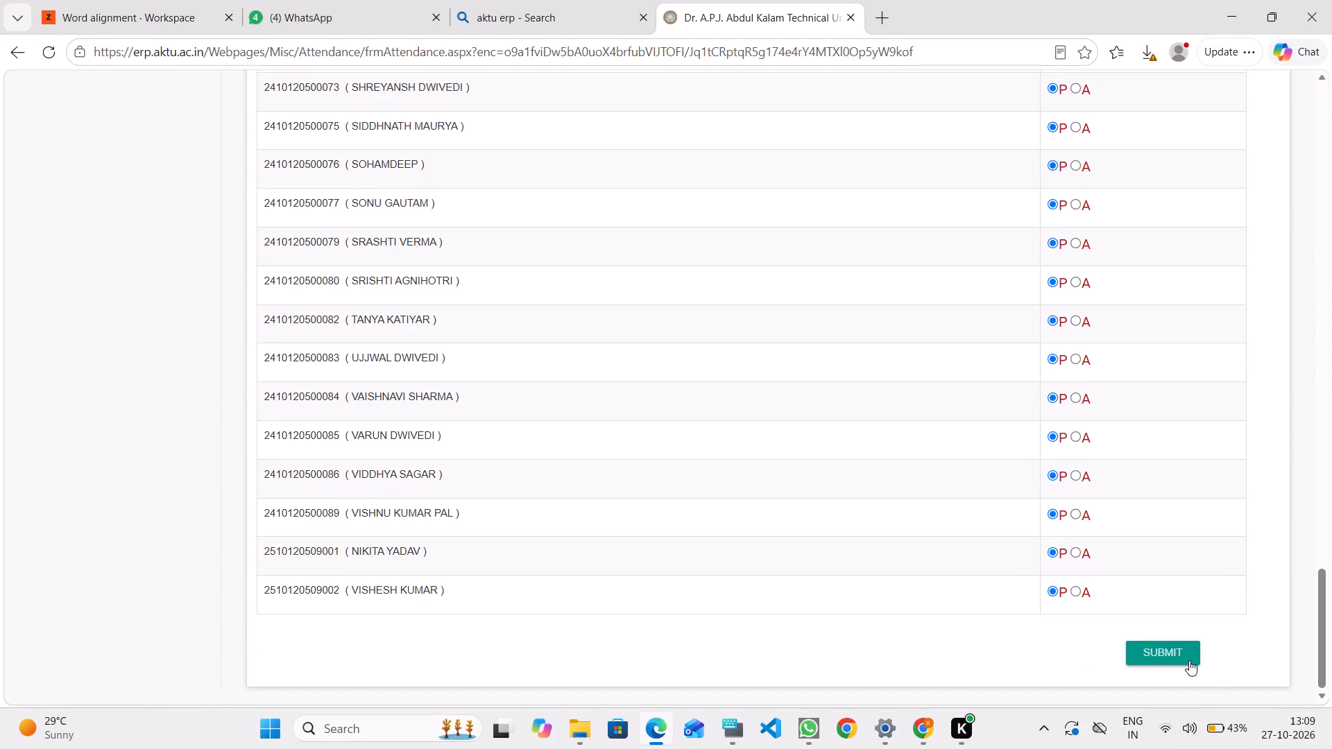
pyautogui.click(1169, 659)
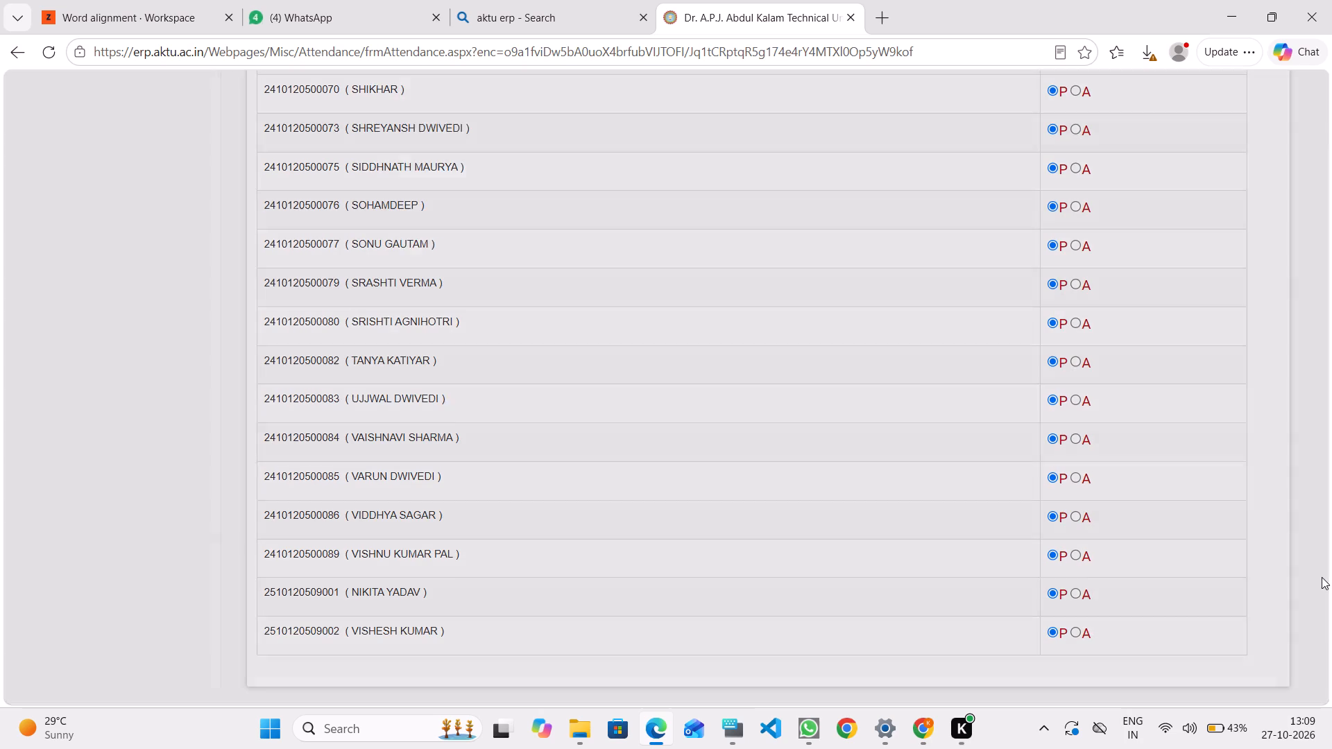
# Go back to the register list and search for Bachelor of Pharmacy course and branch, semester 5, subject BP504T (Pharmacognosy II Theory).
pyautogui.moveTo(1322, 577); pyautogui.dragTo(1328, 417)
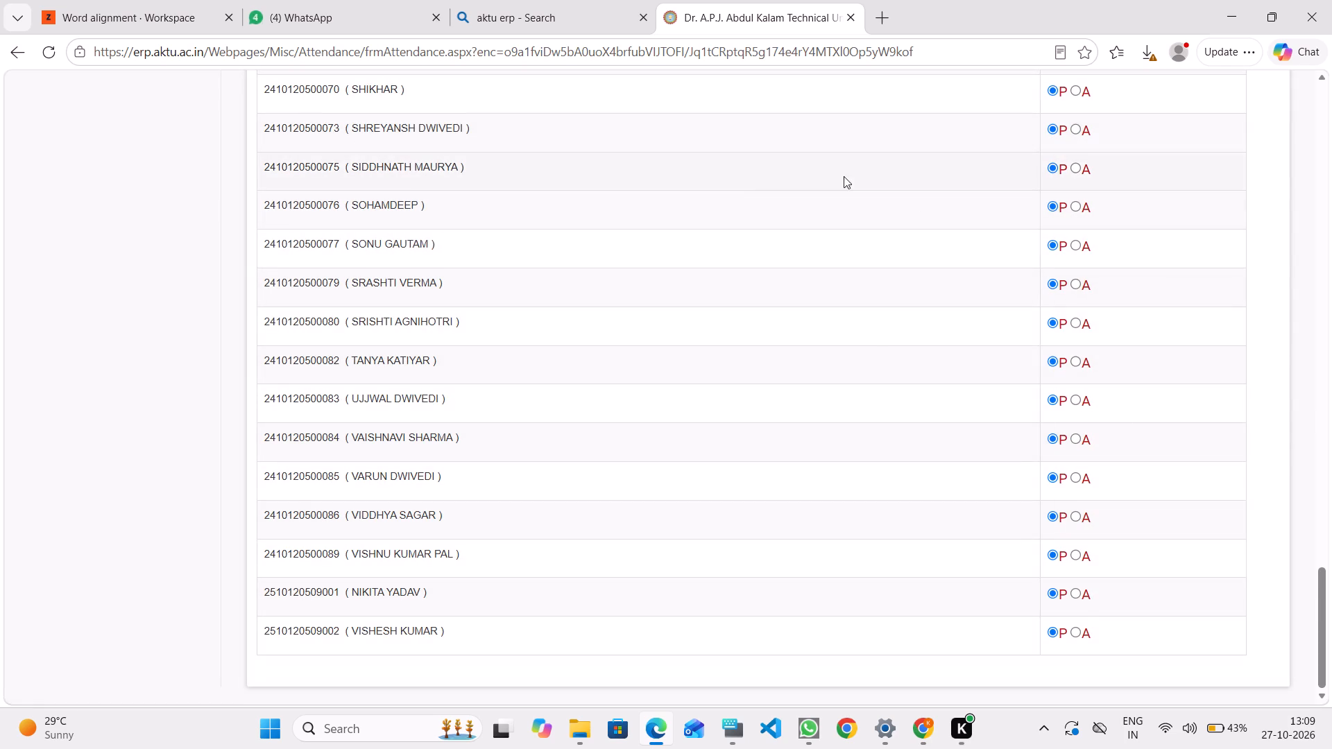
pyautogui.moveTo(1327, 602); pyautogui.dragTo(1331, 390)
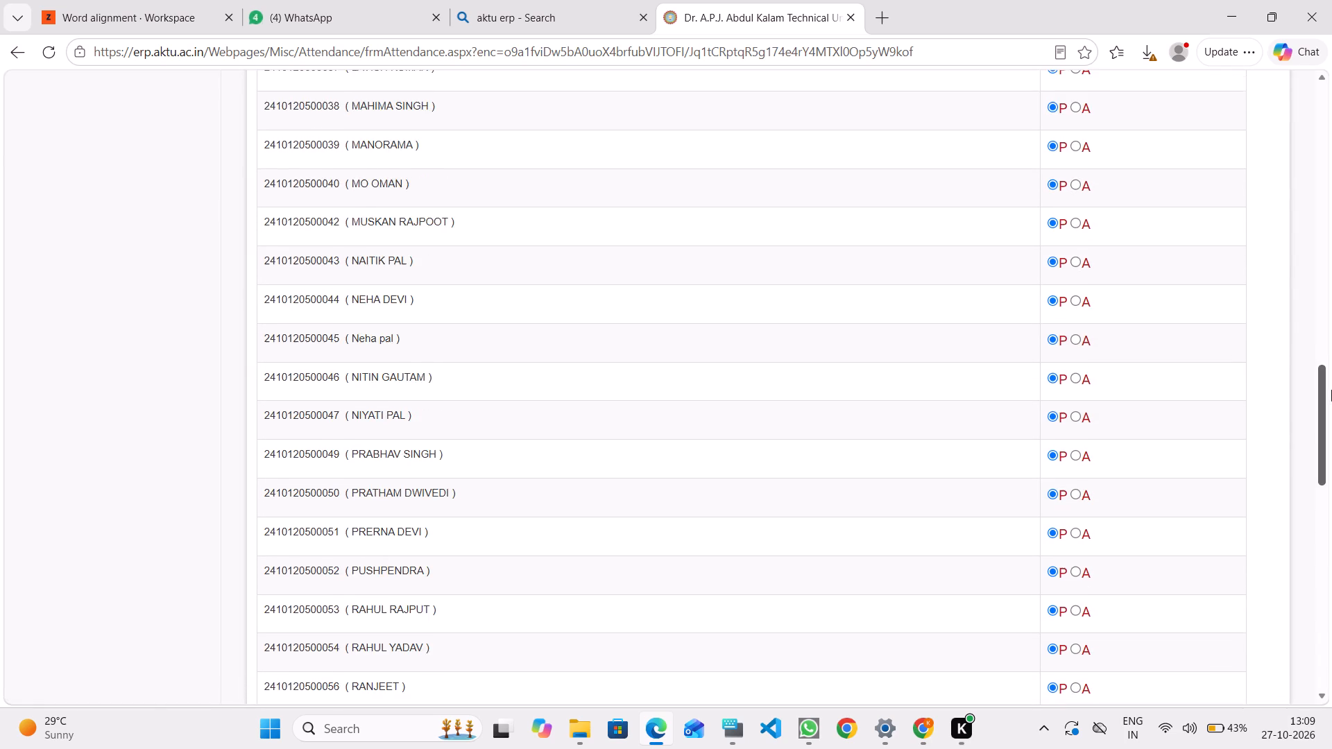
pyautogui.moveTo(1331, 390); pyautogui.dragTo(1331, 58)
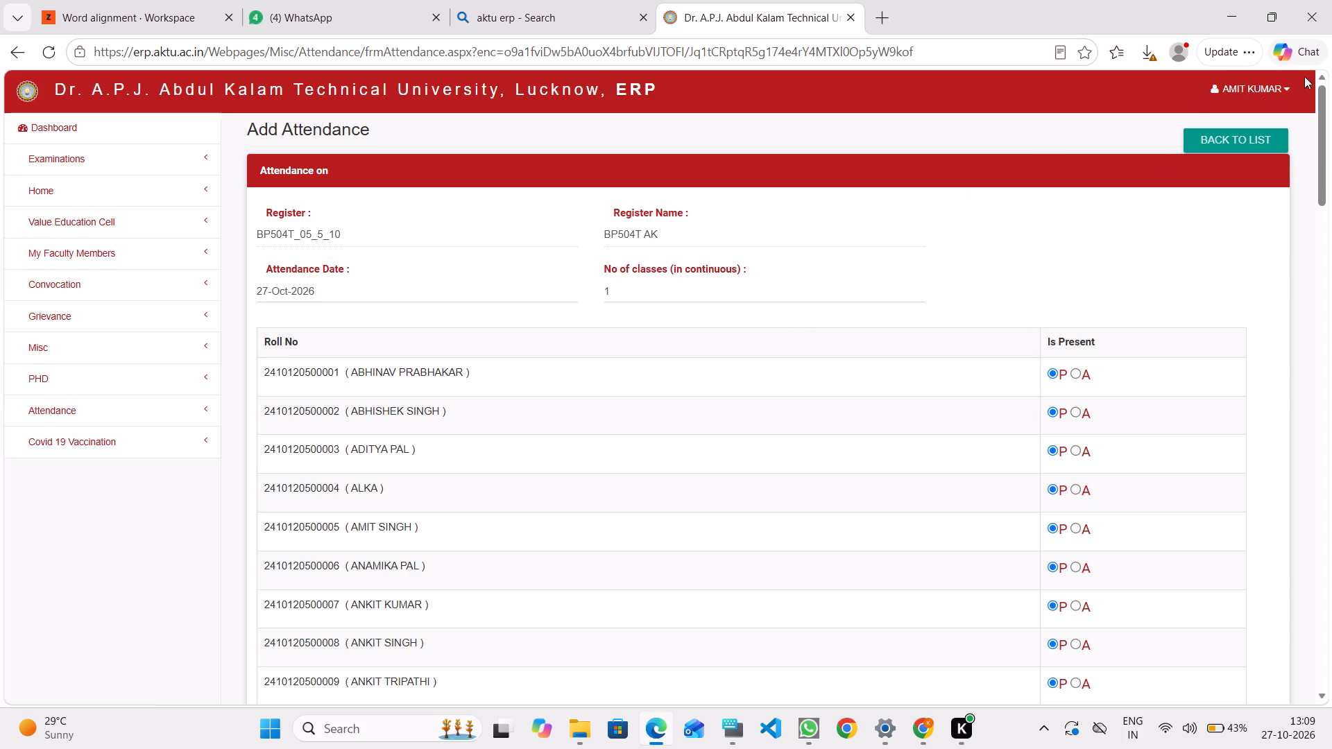
pyautogui.click(1240, 133)
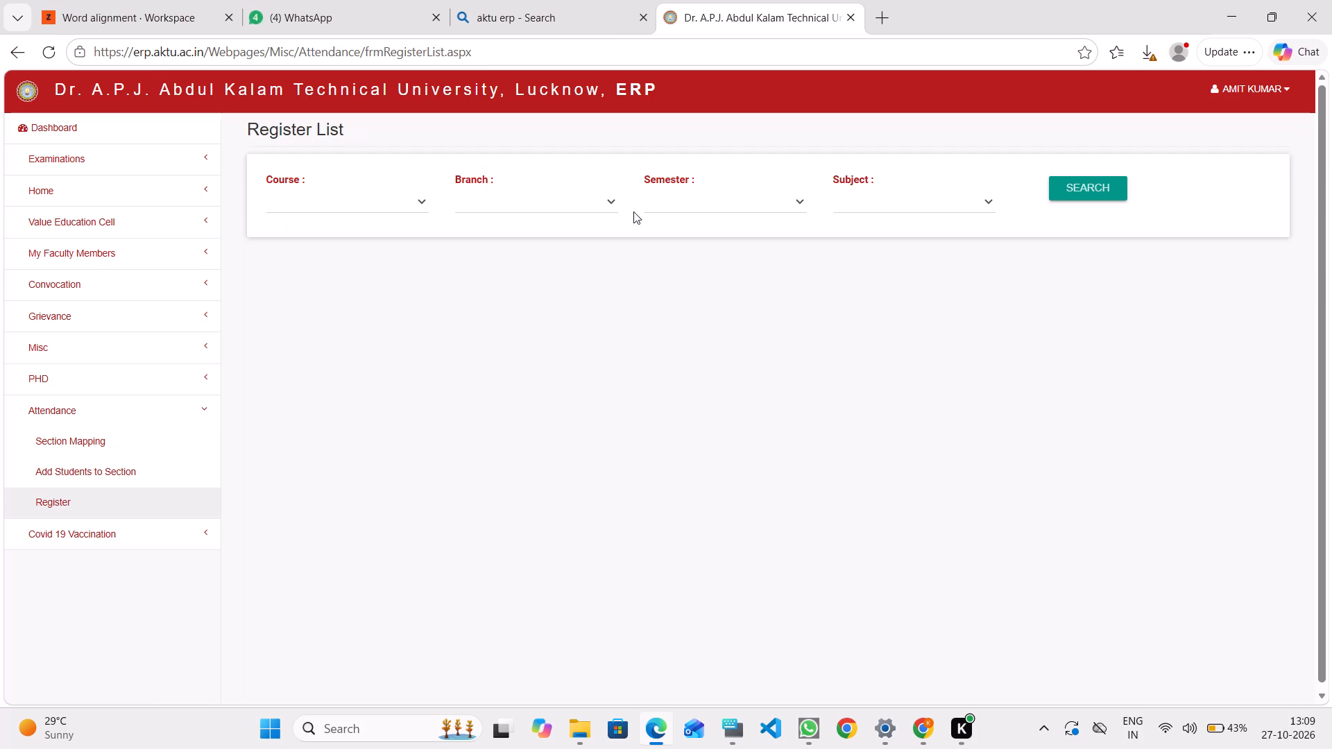
pyautogui.click(400, 195)
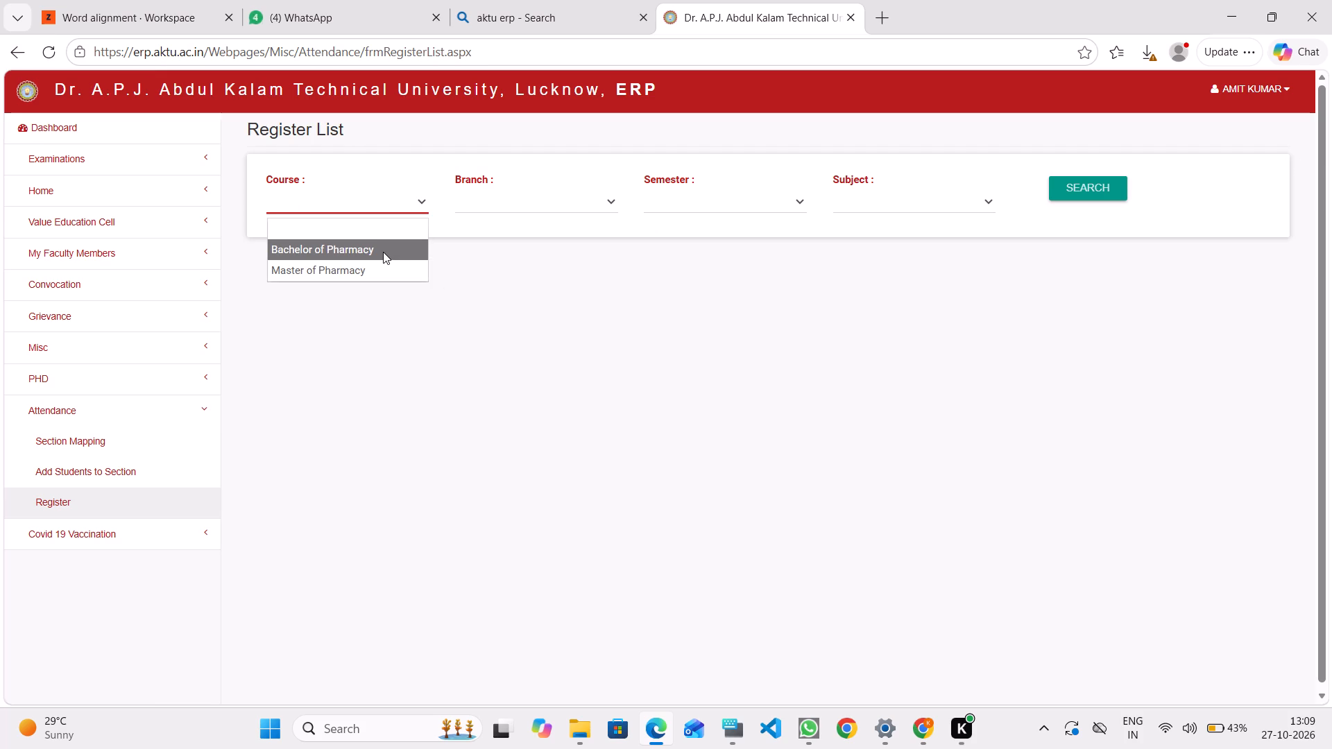
pyautogui.click(383, 252)
pyautogui.click(571, 200)
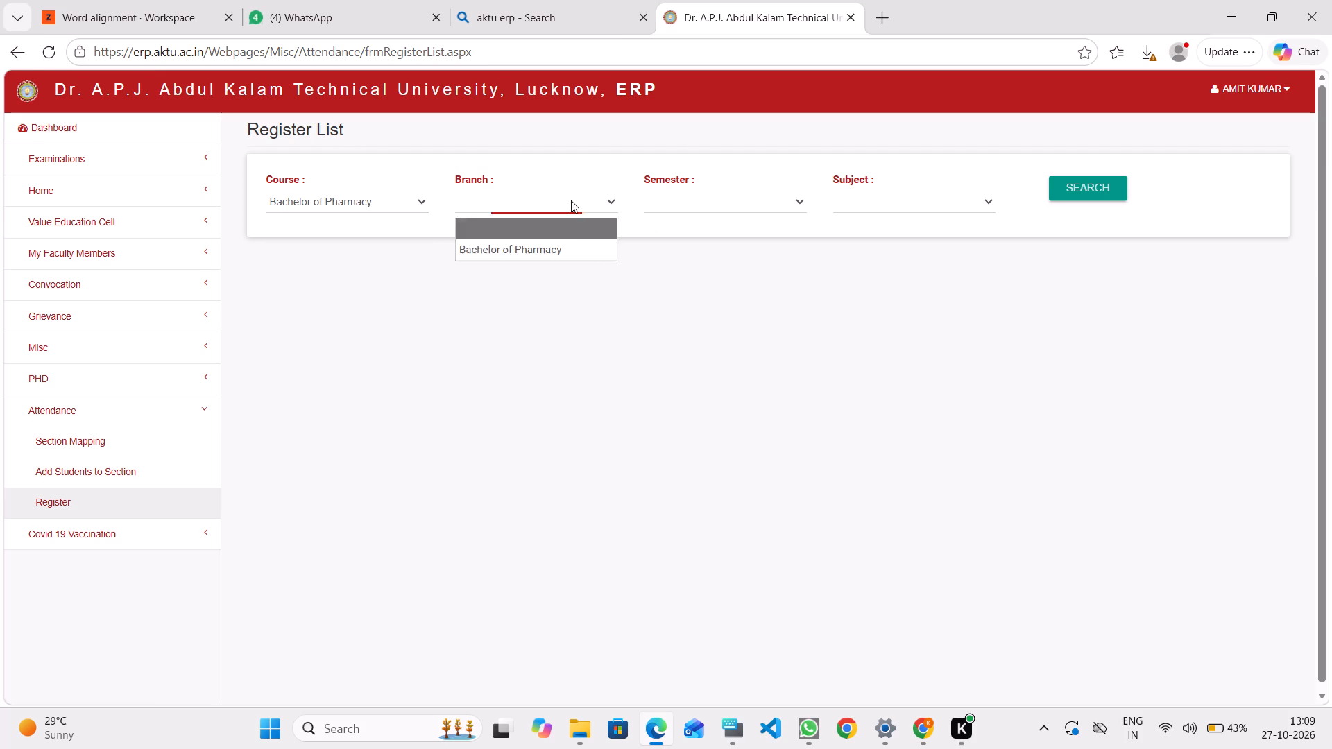
pyautogui.click(567, 251)
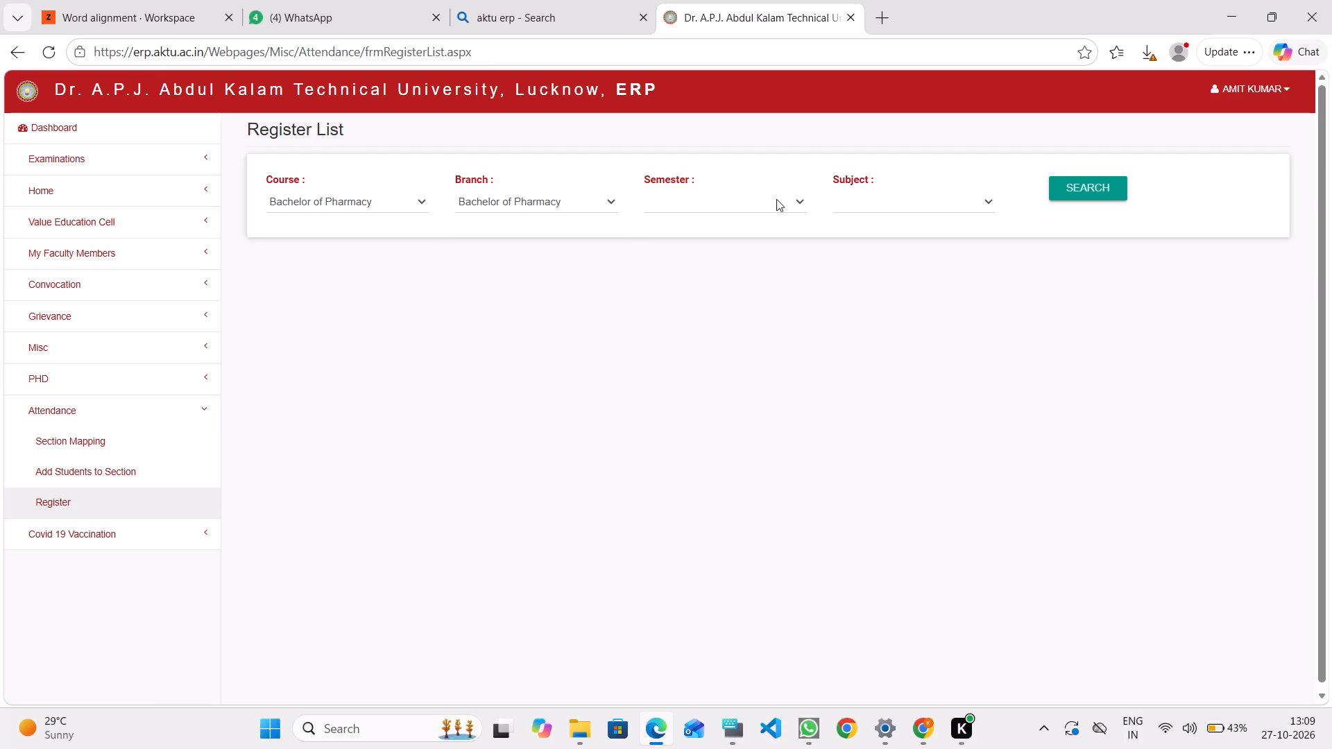
pyautogui.click(776, 199)
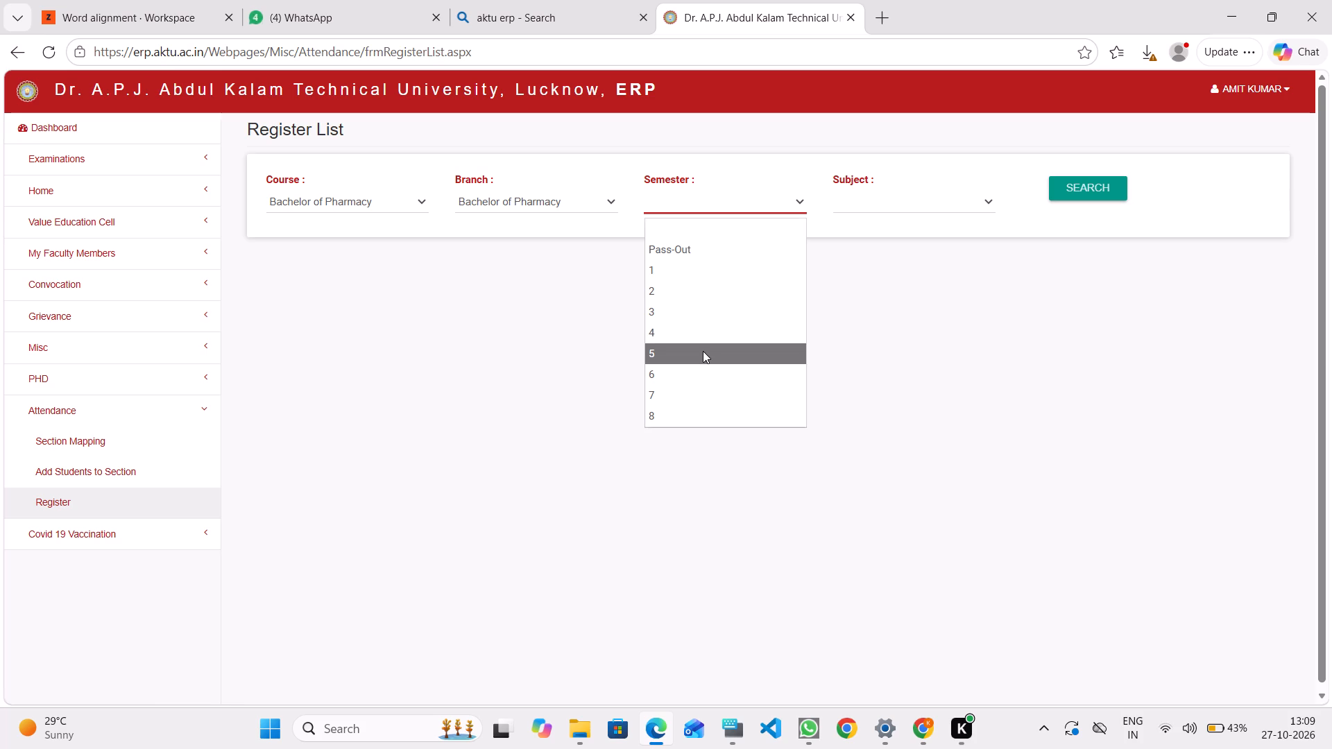
pyautogui.click(703, 351)
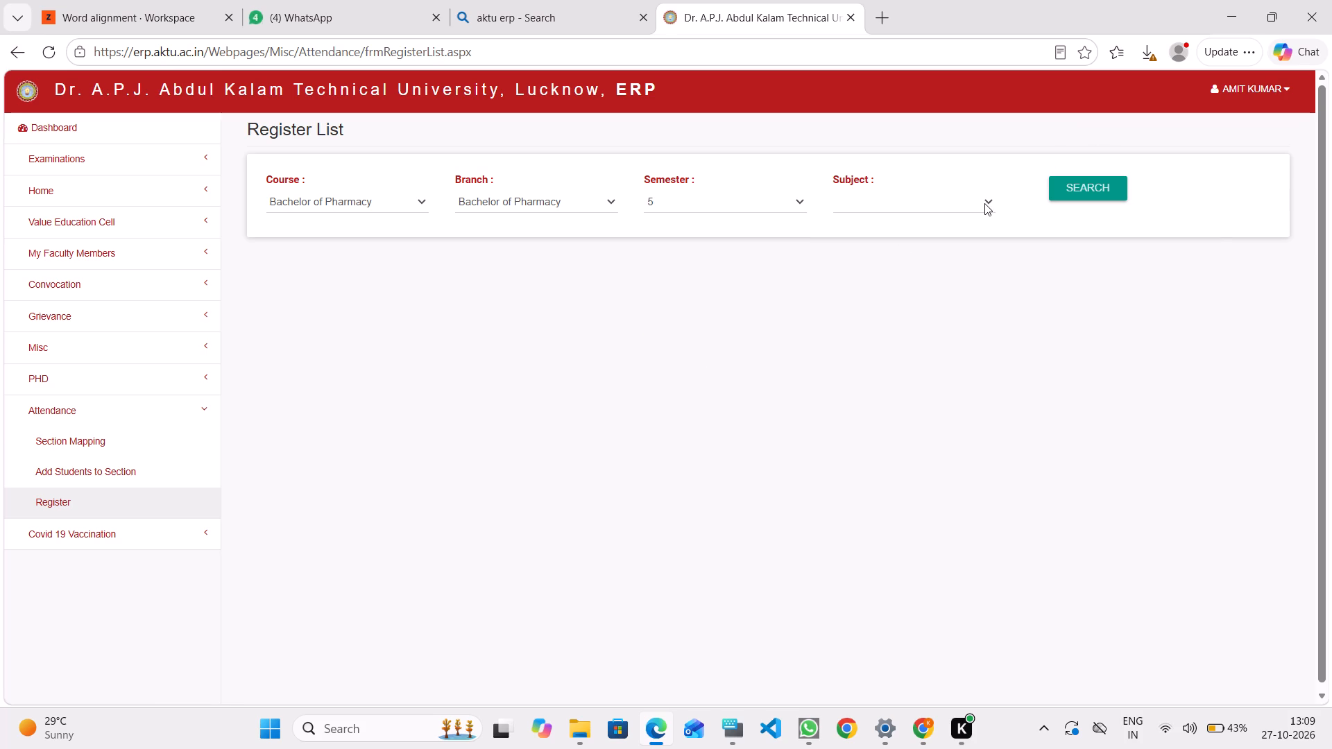
pyautogui.click(984, 203)
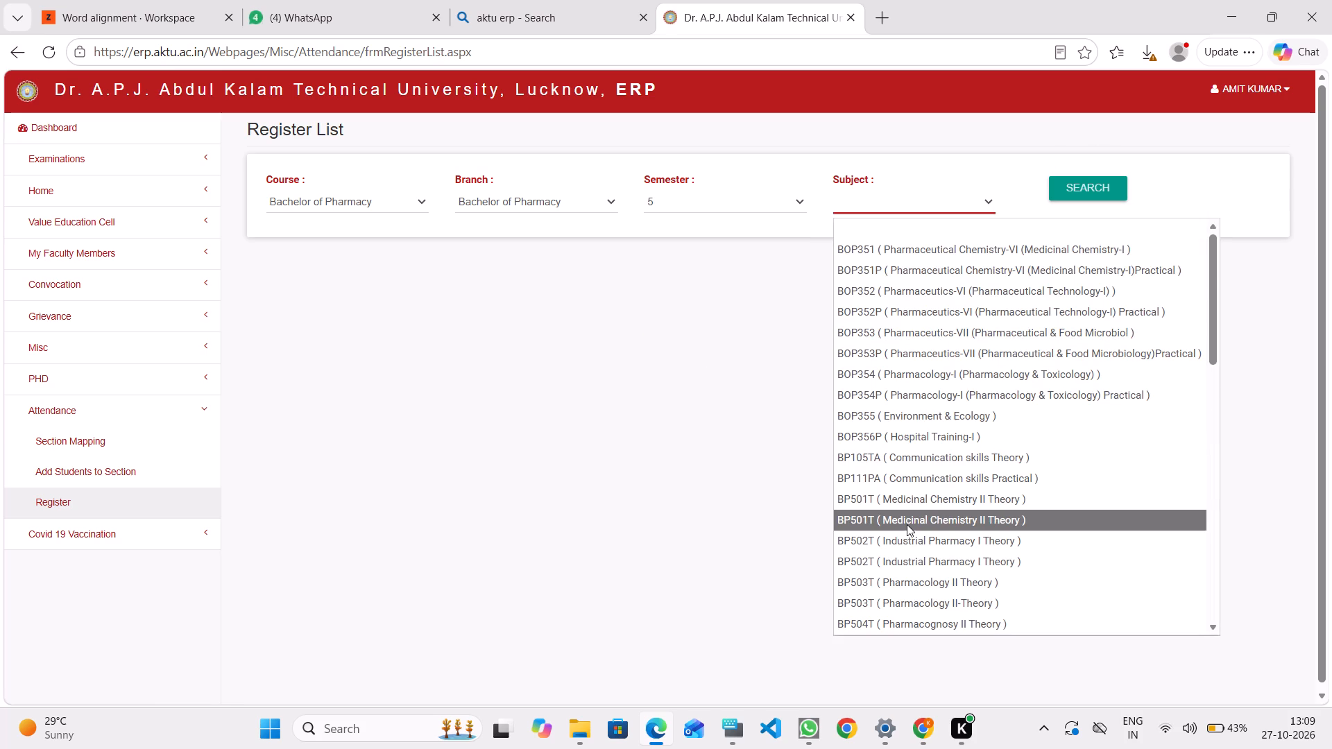
pyautogui.click(889, 628)
pyautogui.click(1086, 193)
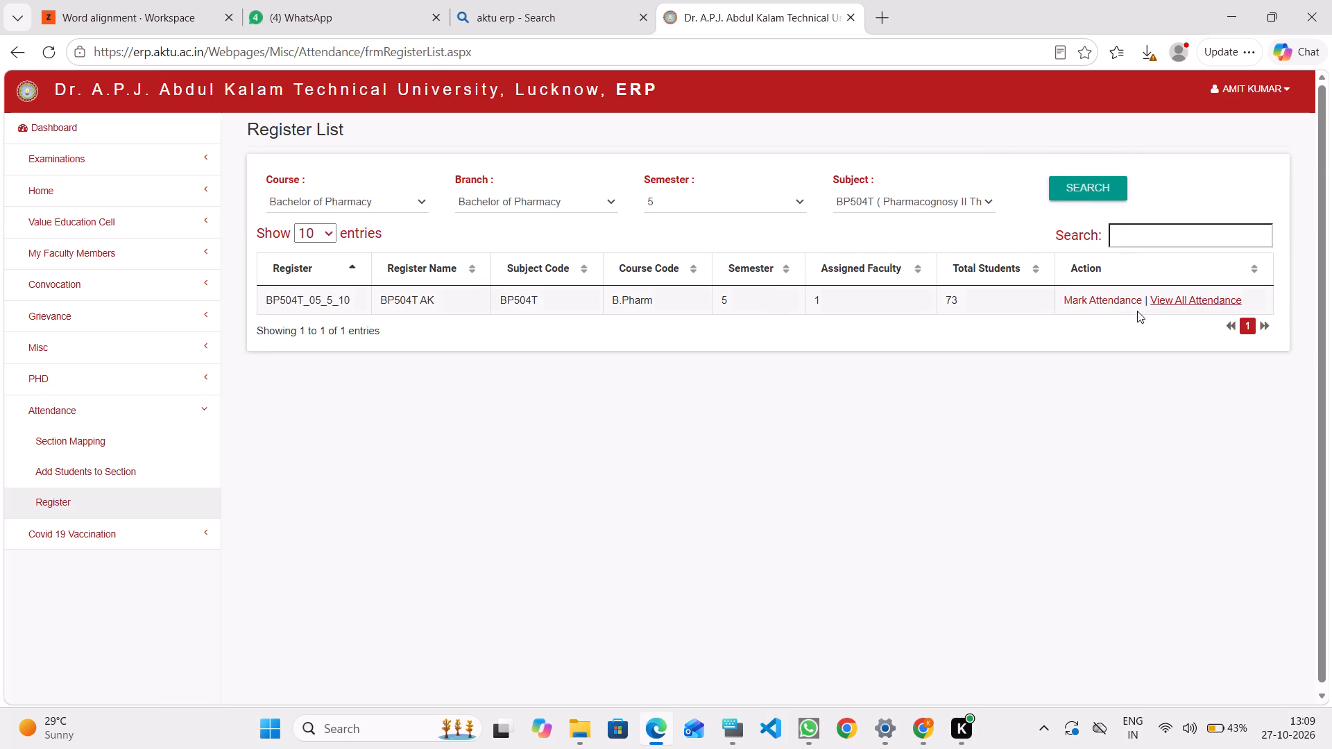
# Submit attendance for the BP504T AK register dated 12/Sep/2026, with one class and every student left as present.
pyautogui.click(1106, 299)
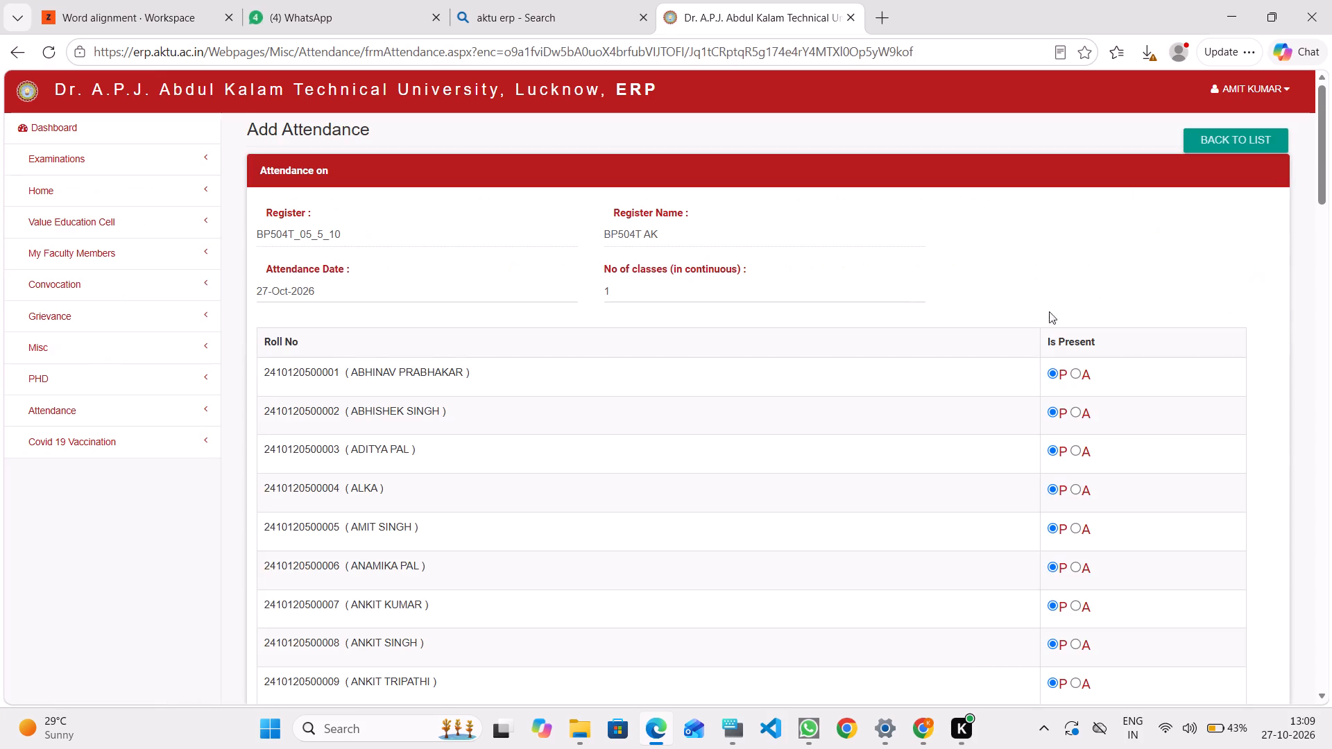
pyautogui.click(349, 291)
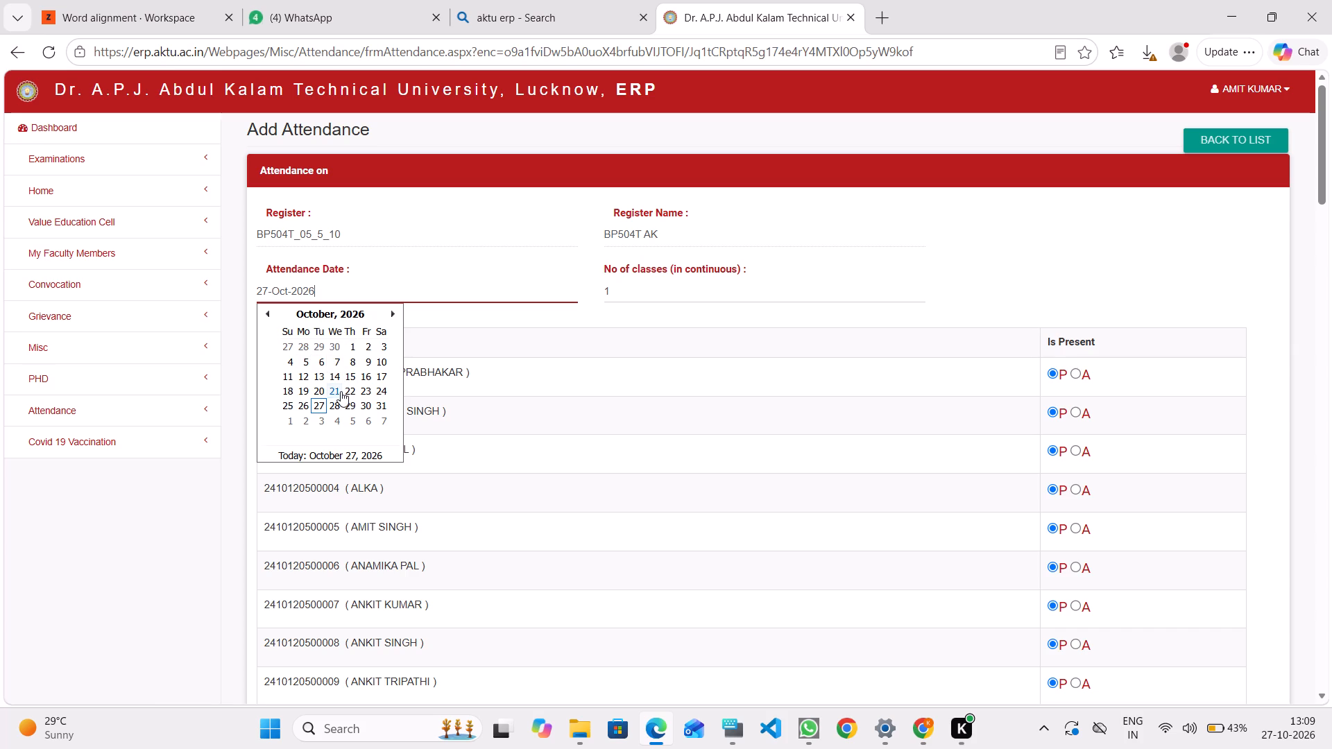
pyautogui.click(268, 316)
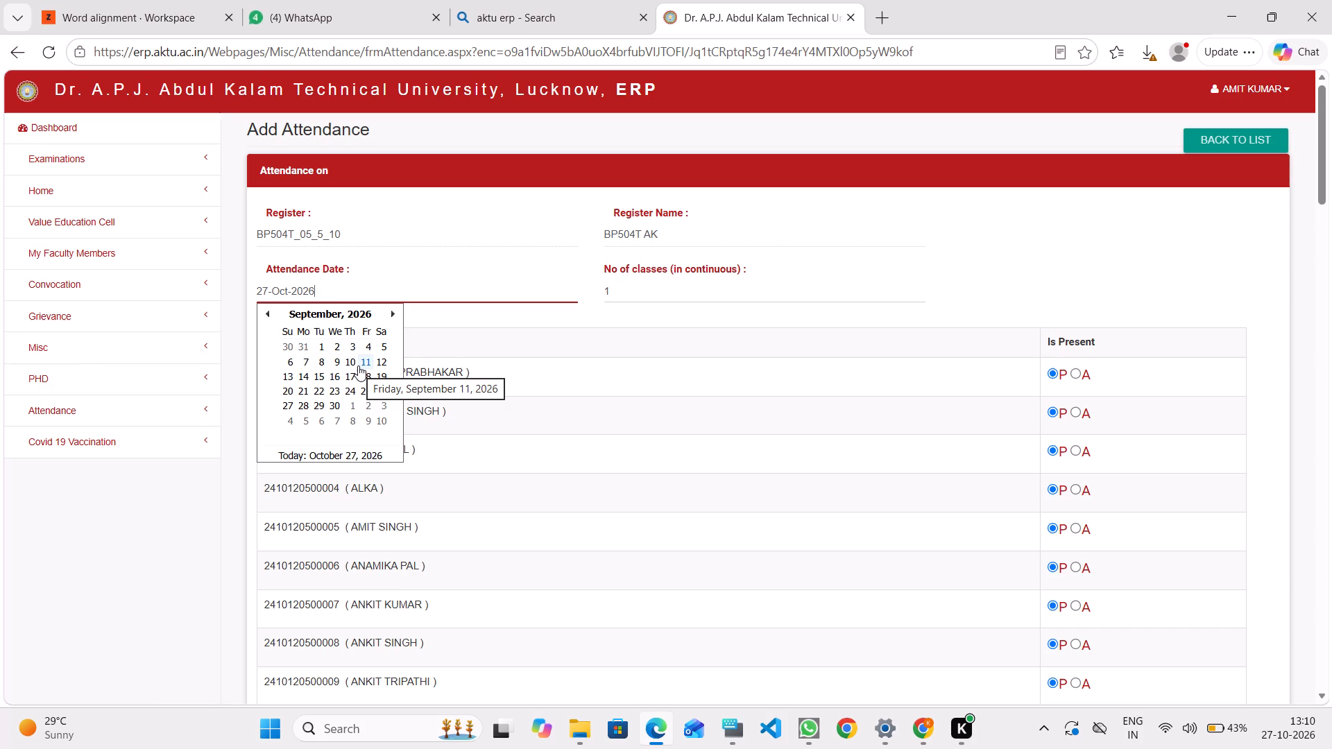
pyautogui.click(379, 363)
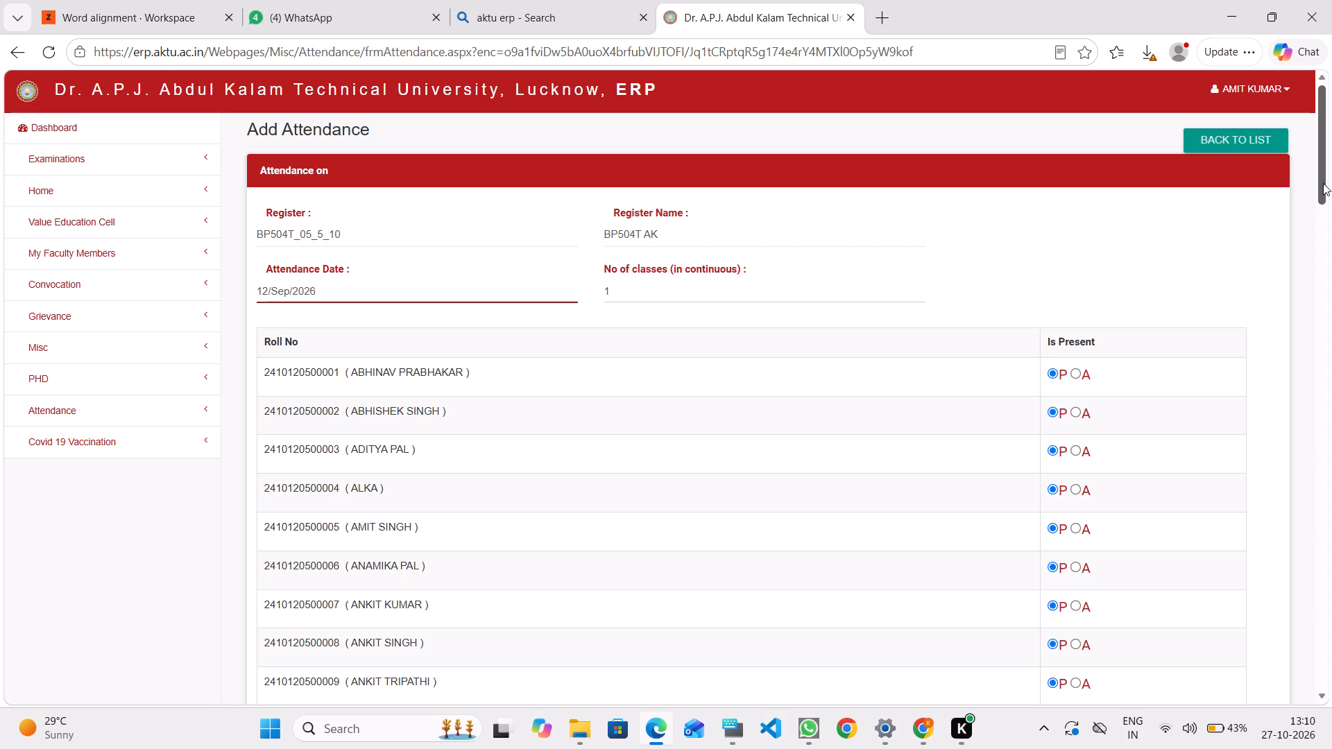
pyautogui.moveTo(1323, 183); pyautogui.dragTo(1328, 728)
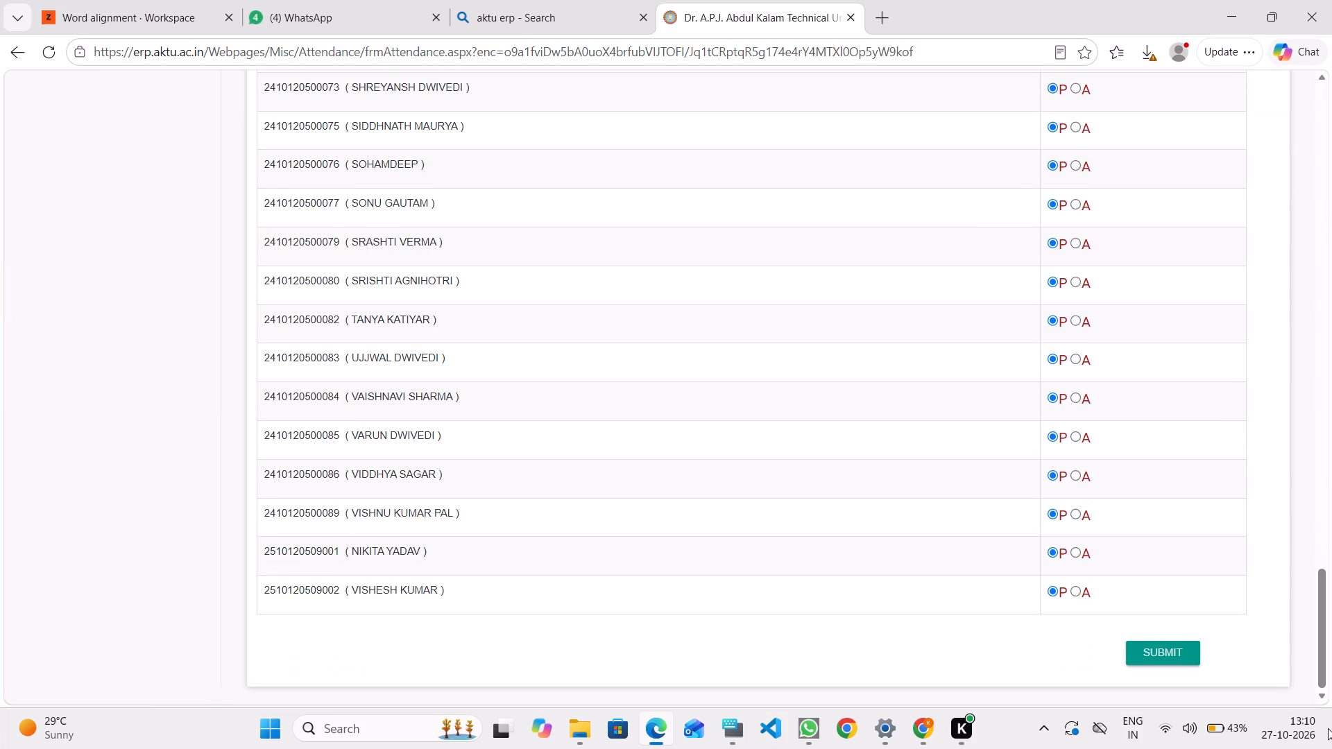
pyautogui.click(1177, 654)
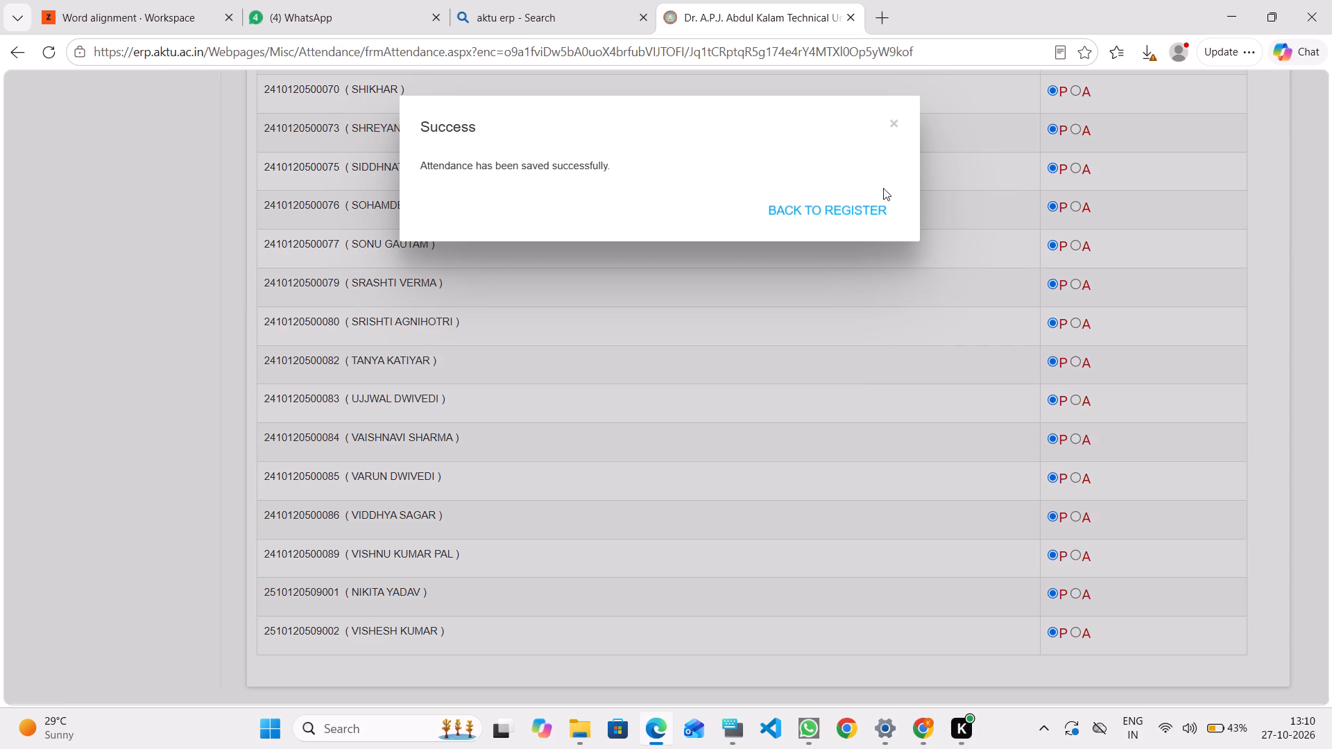
pyautogui.click(896, 123)
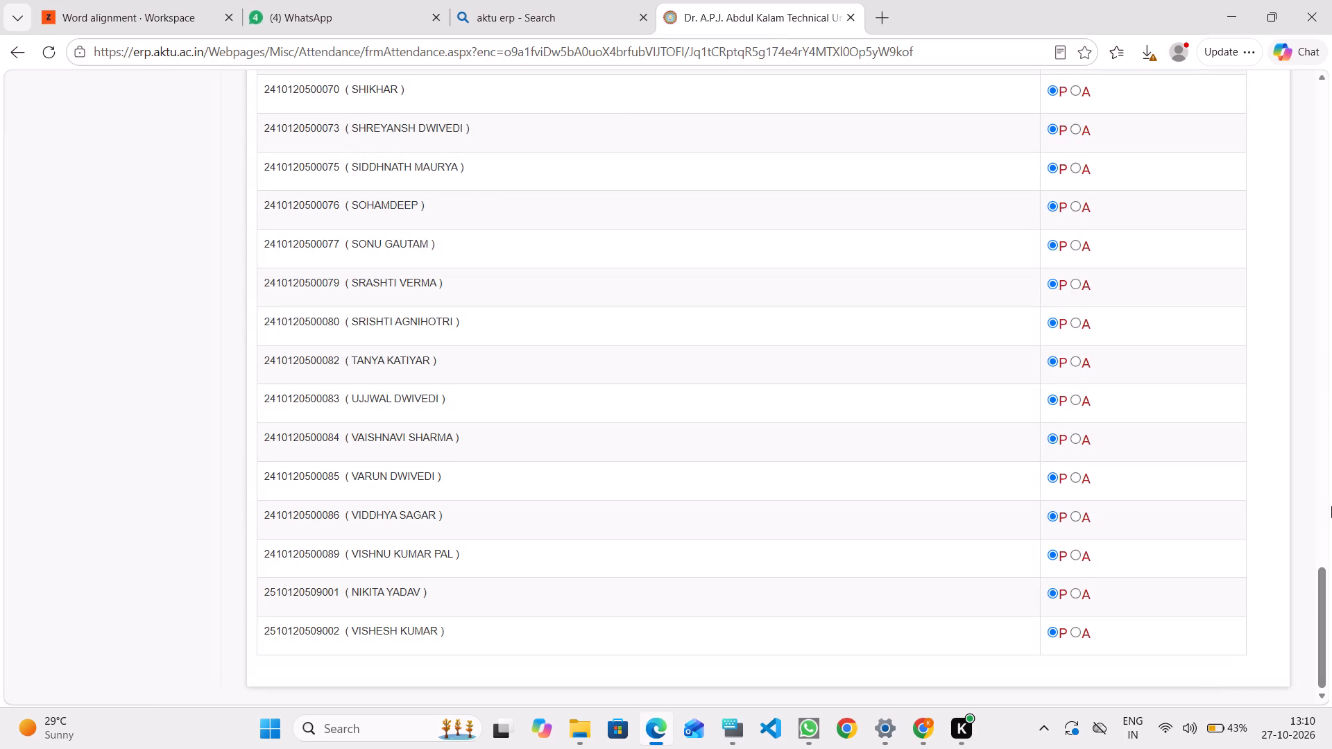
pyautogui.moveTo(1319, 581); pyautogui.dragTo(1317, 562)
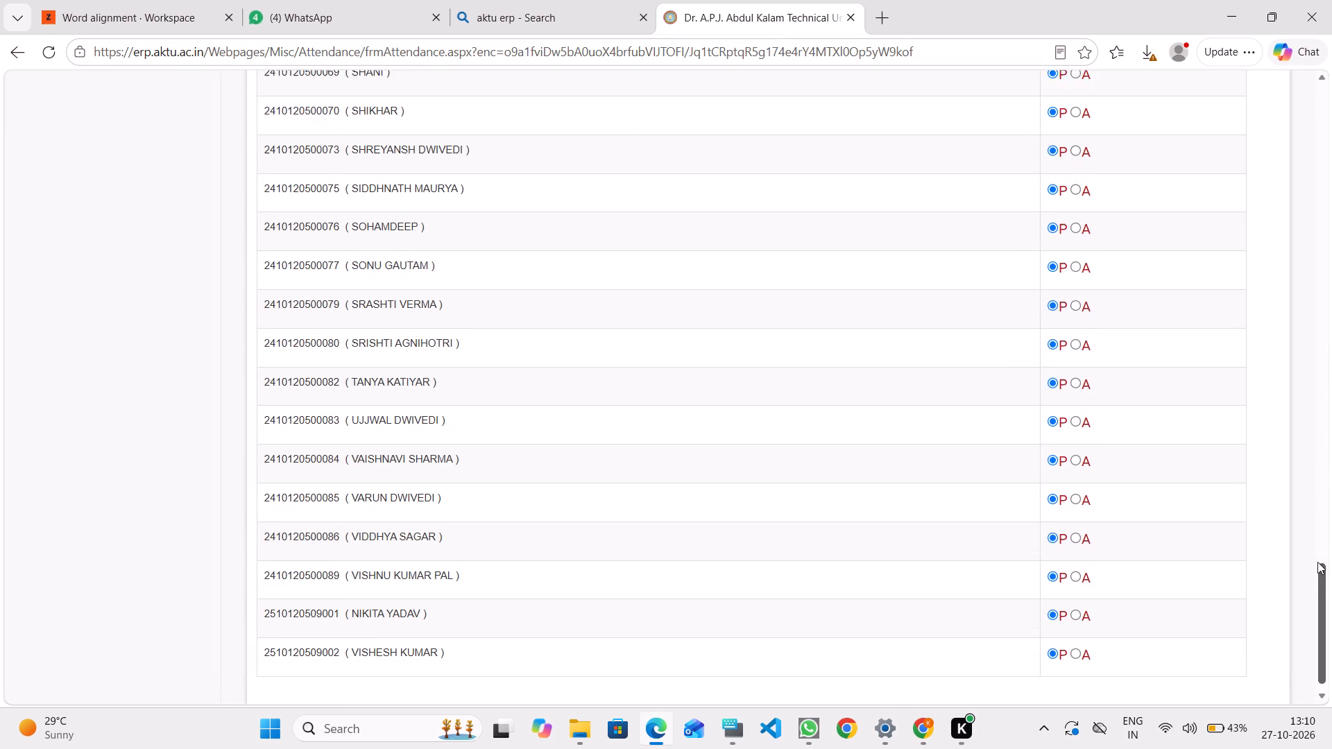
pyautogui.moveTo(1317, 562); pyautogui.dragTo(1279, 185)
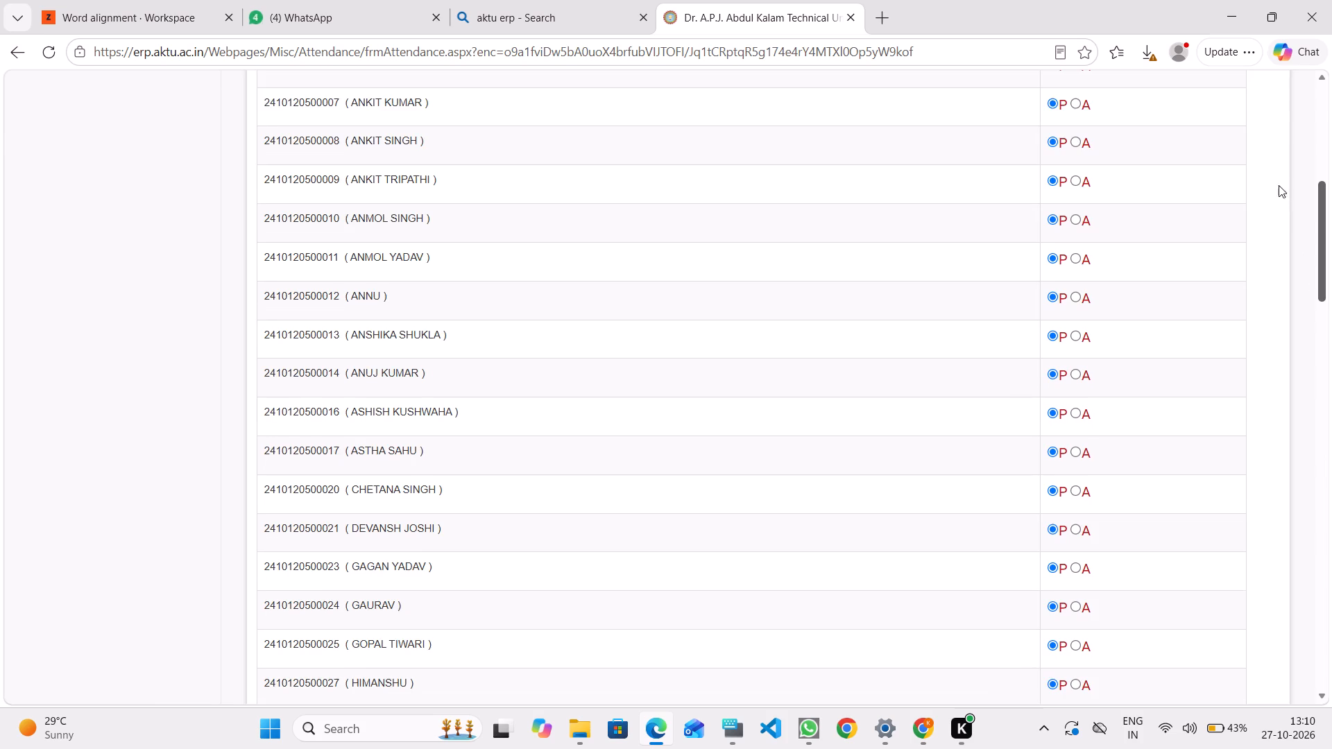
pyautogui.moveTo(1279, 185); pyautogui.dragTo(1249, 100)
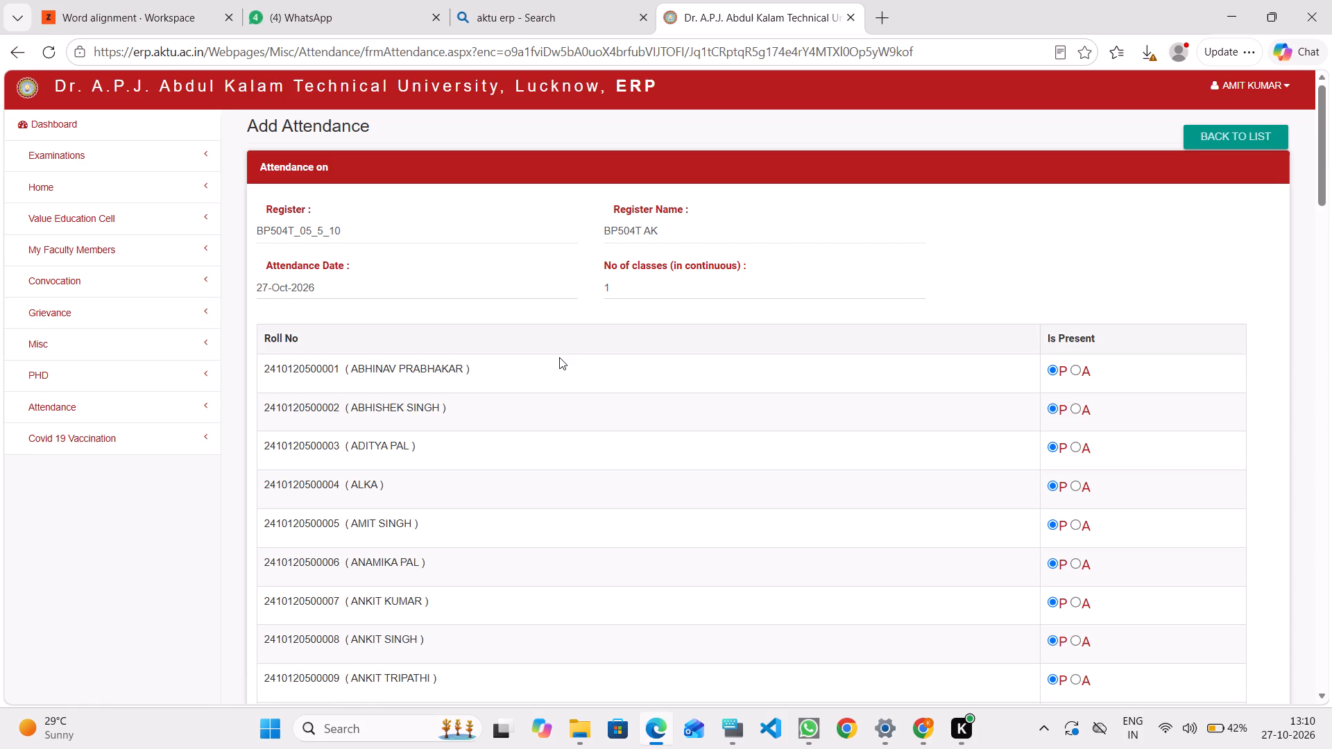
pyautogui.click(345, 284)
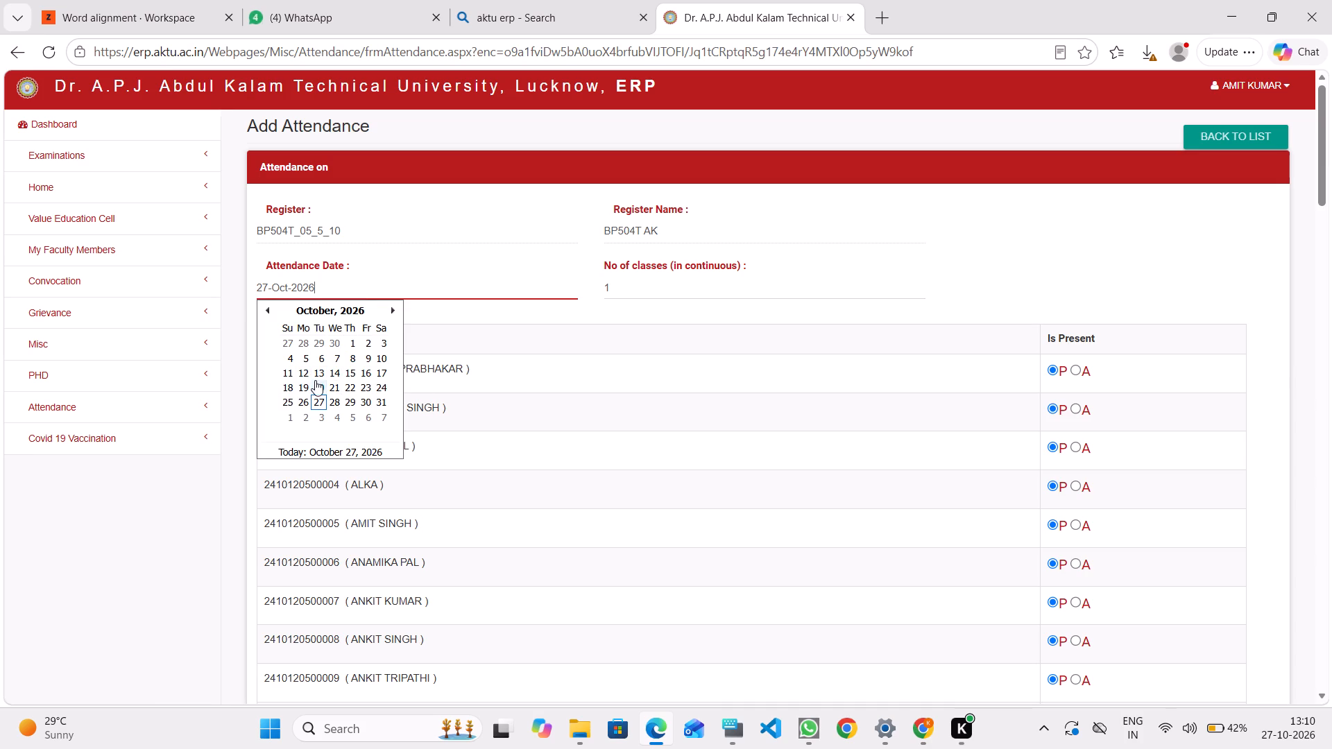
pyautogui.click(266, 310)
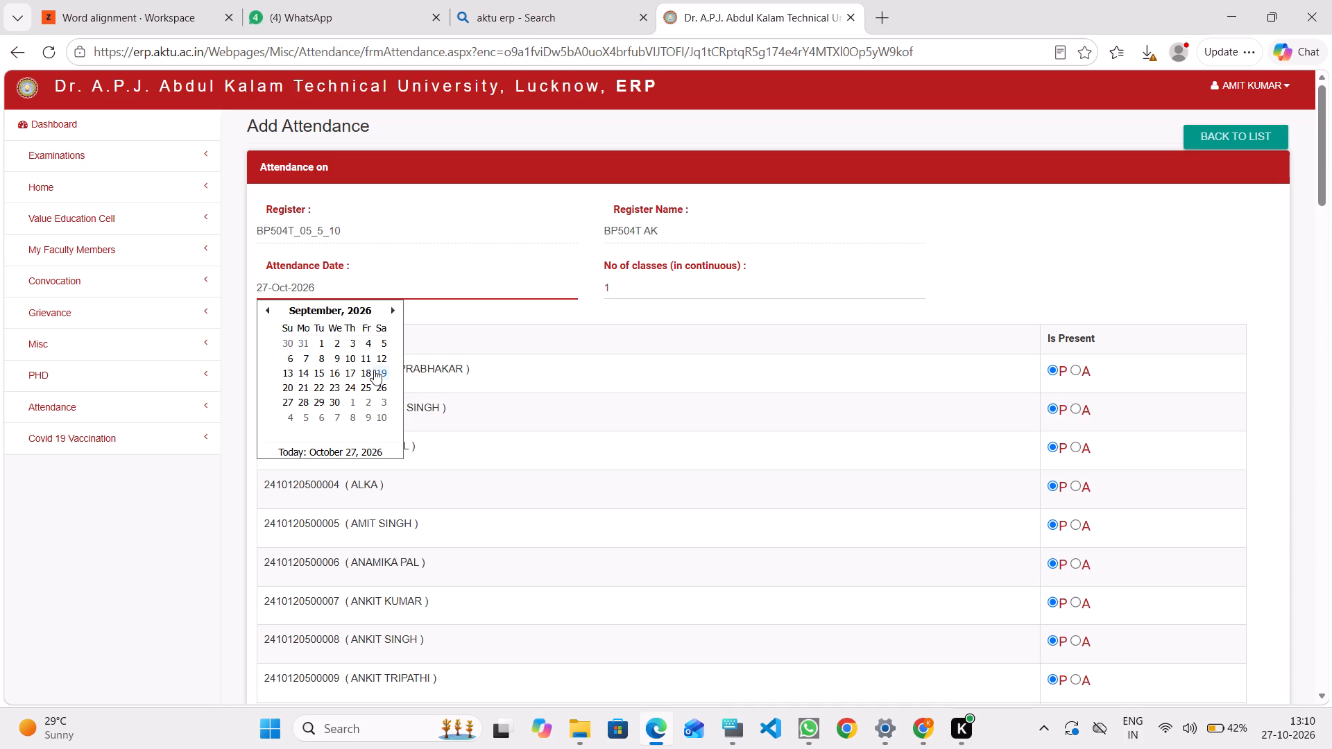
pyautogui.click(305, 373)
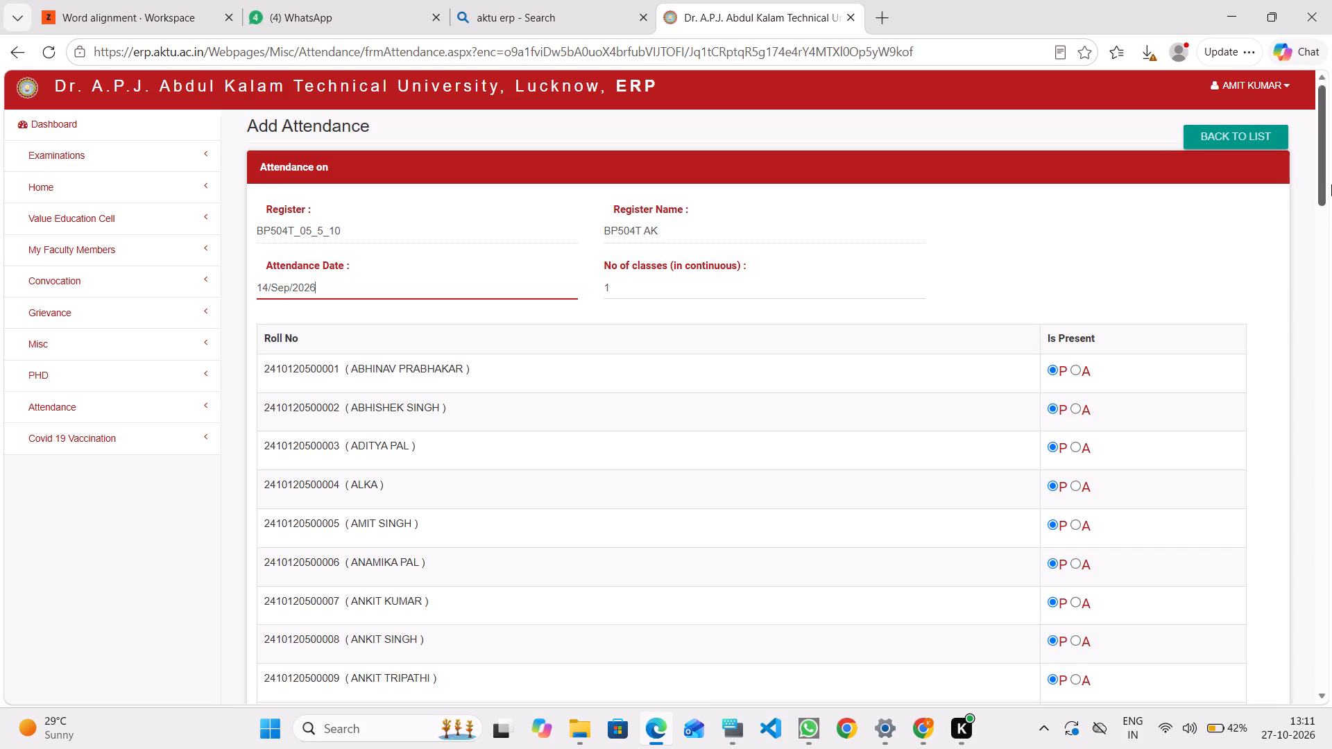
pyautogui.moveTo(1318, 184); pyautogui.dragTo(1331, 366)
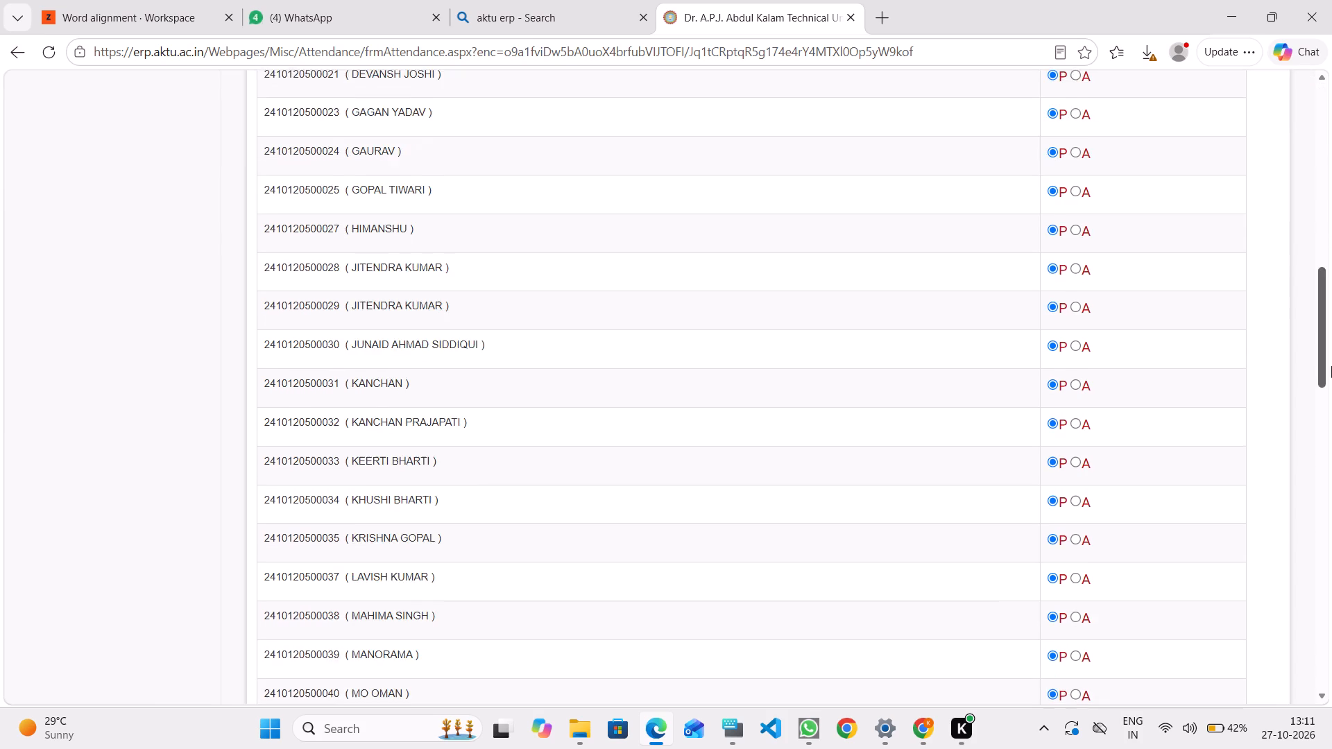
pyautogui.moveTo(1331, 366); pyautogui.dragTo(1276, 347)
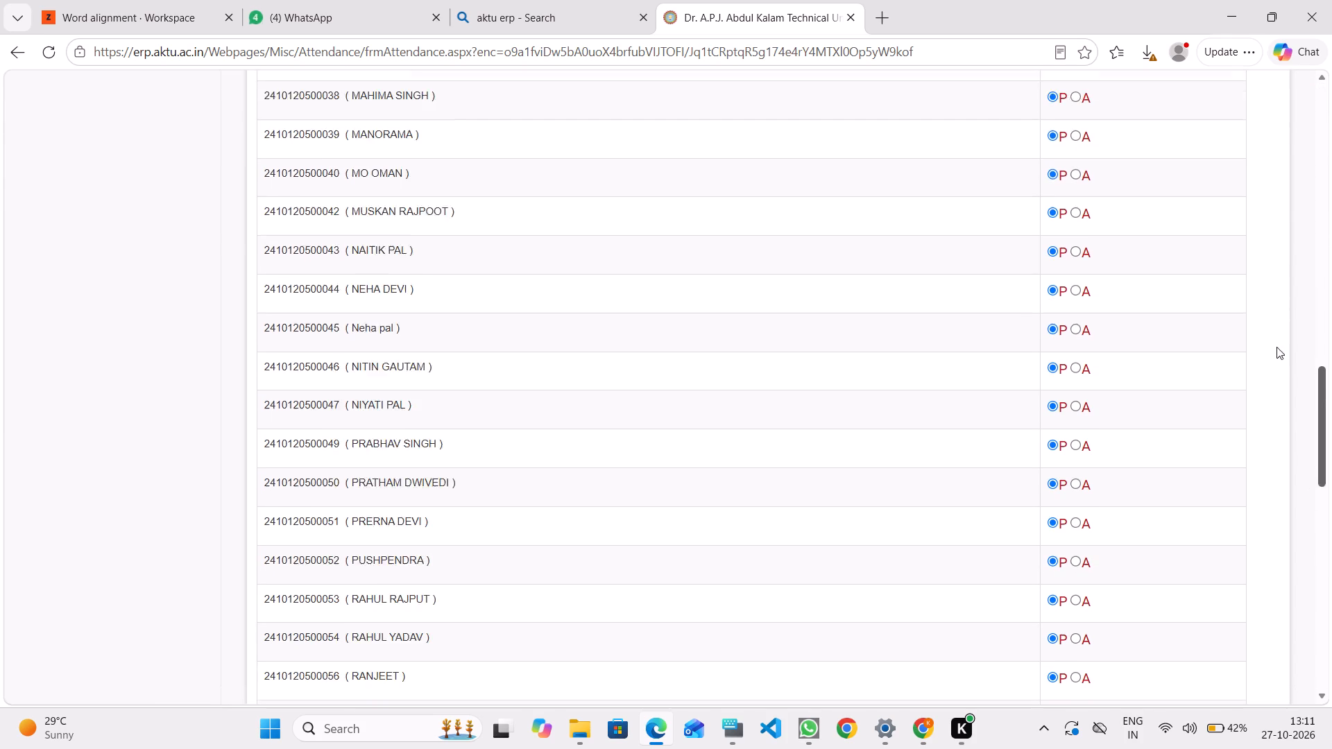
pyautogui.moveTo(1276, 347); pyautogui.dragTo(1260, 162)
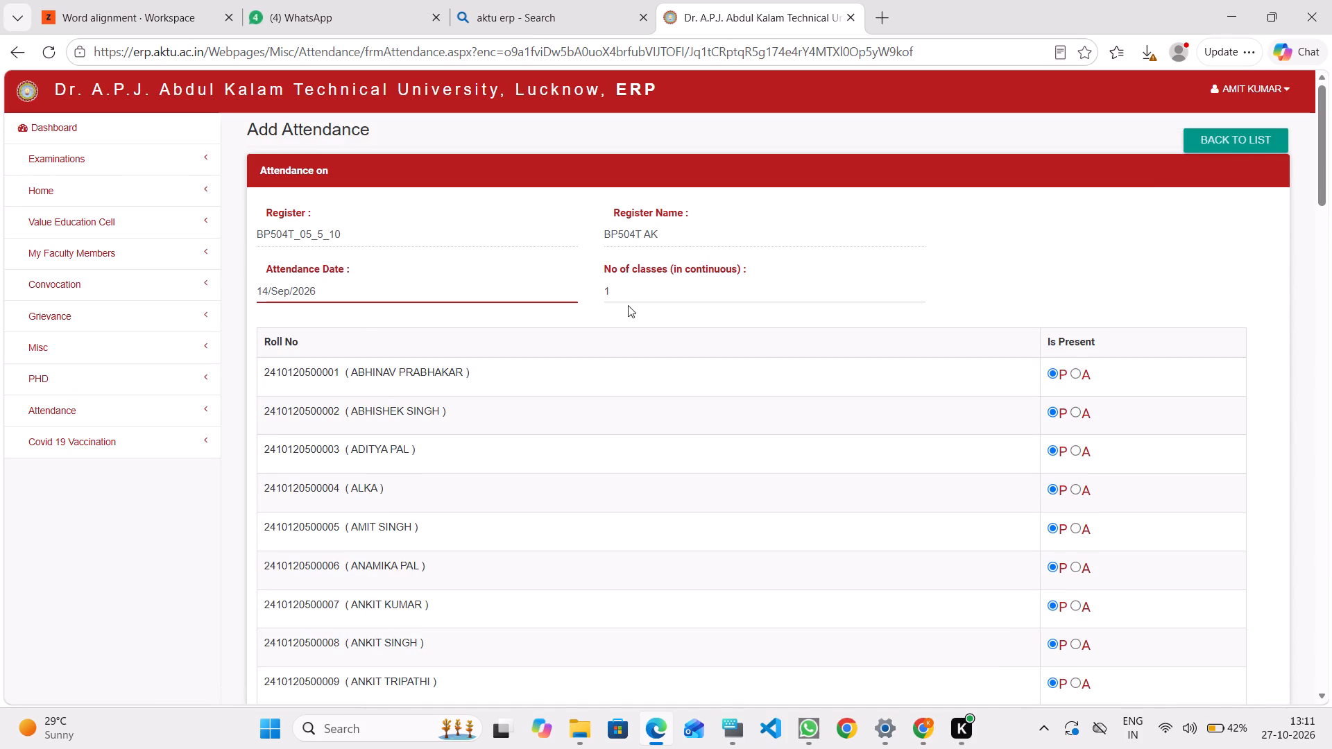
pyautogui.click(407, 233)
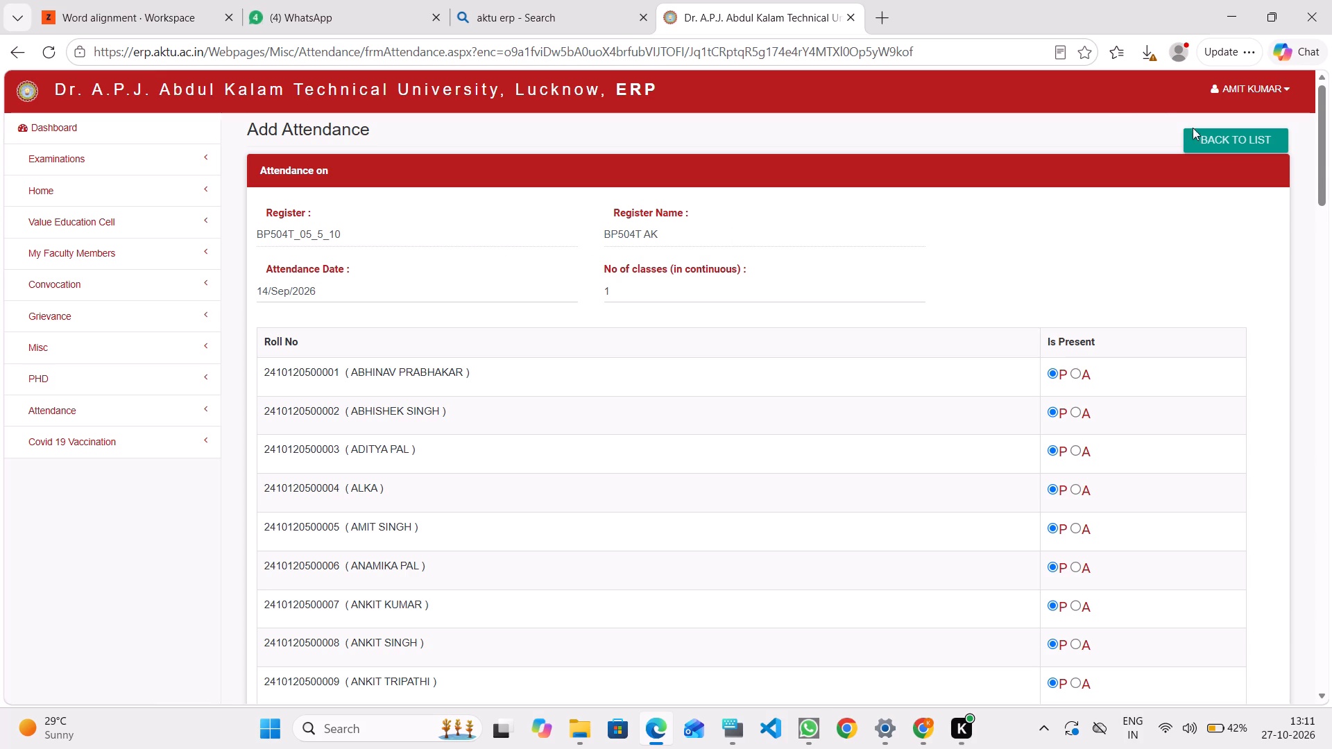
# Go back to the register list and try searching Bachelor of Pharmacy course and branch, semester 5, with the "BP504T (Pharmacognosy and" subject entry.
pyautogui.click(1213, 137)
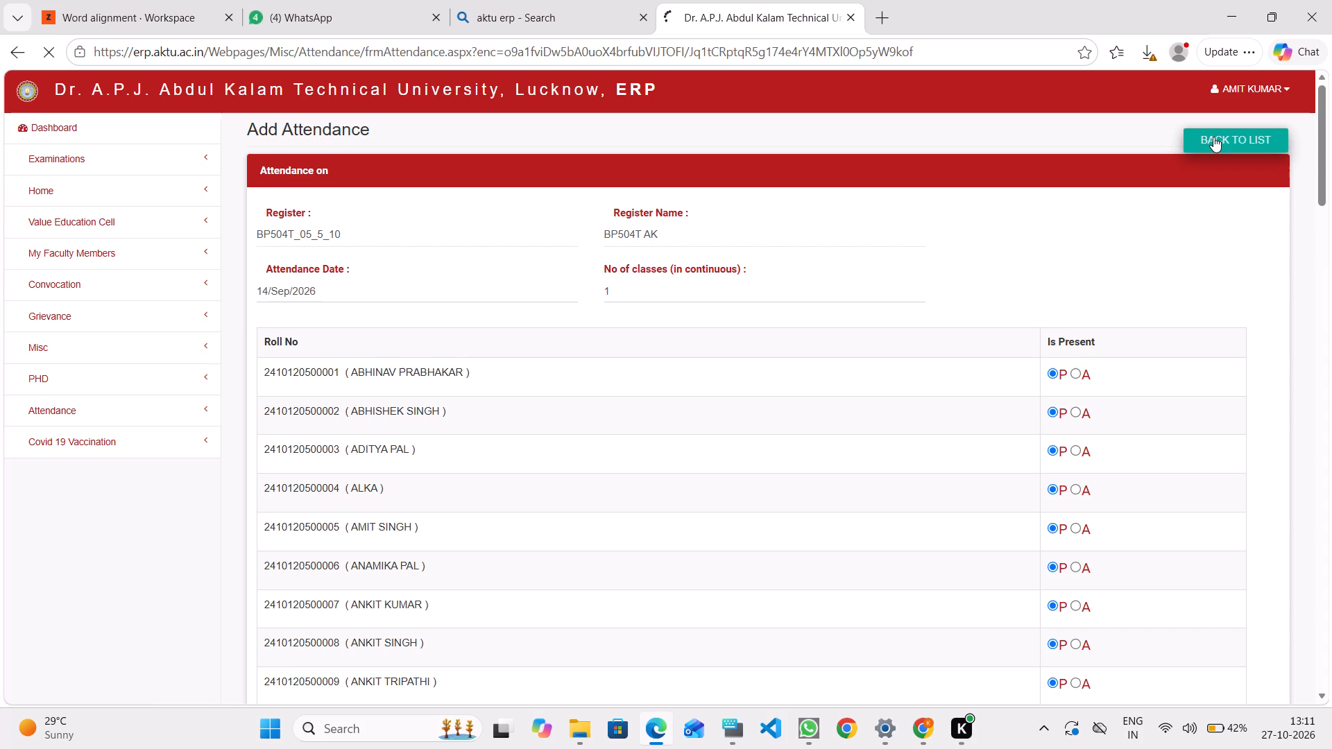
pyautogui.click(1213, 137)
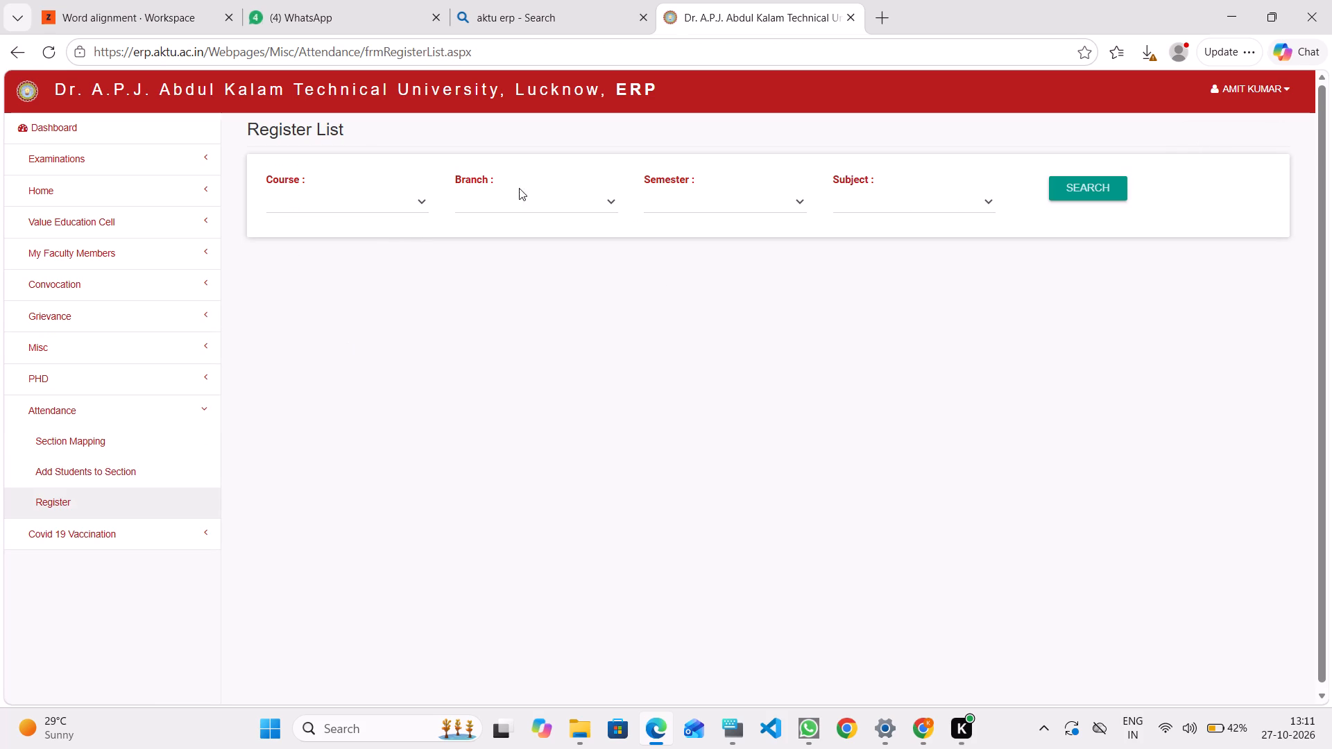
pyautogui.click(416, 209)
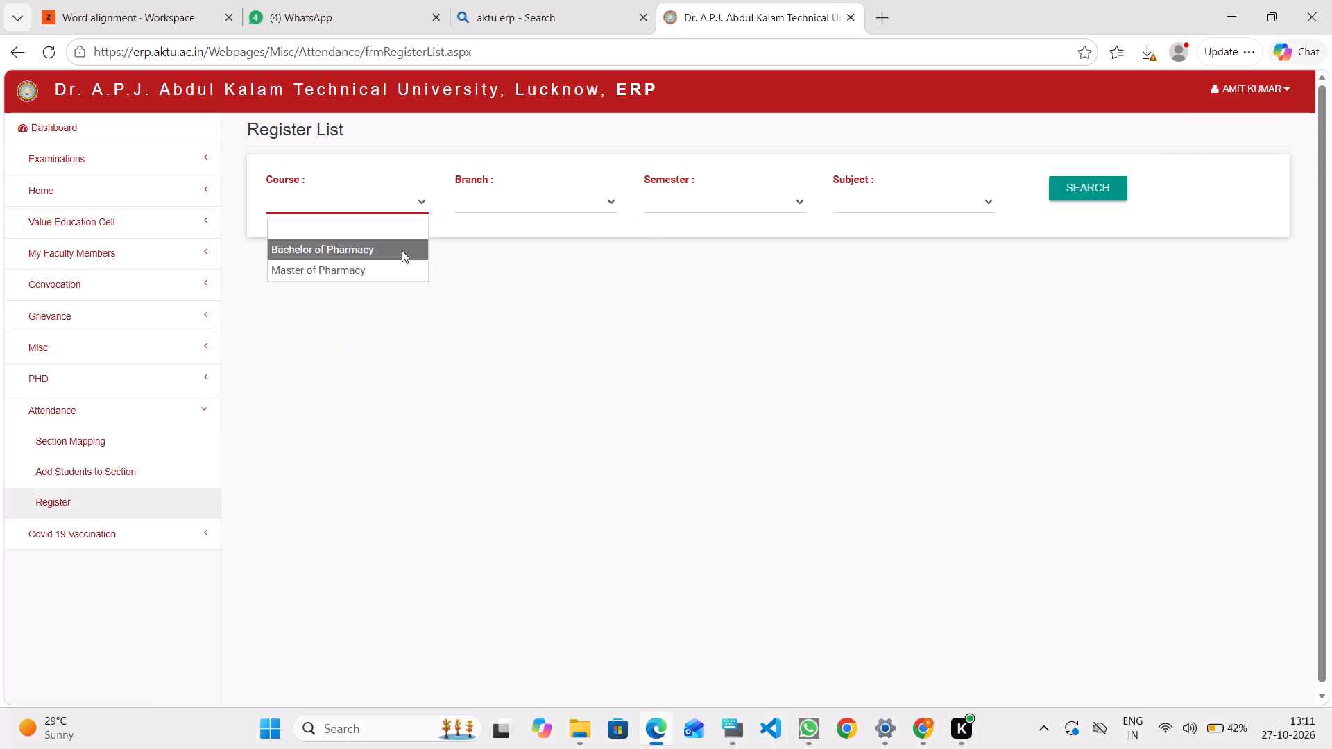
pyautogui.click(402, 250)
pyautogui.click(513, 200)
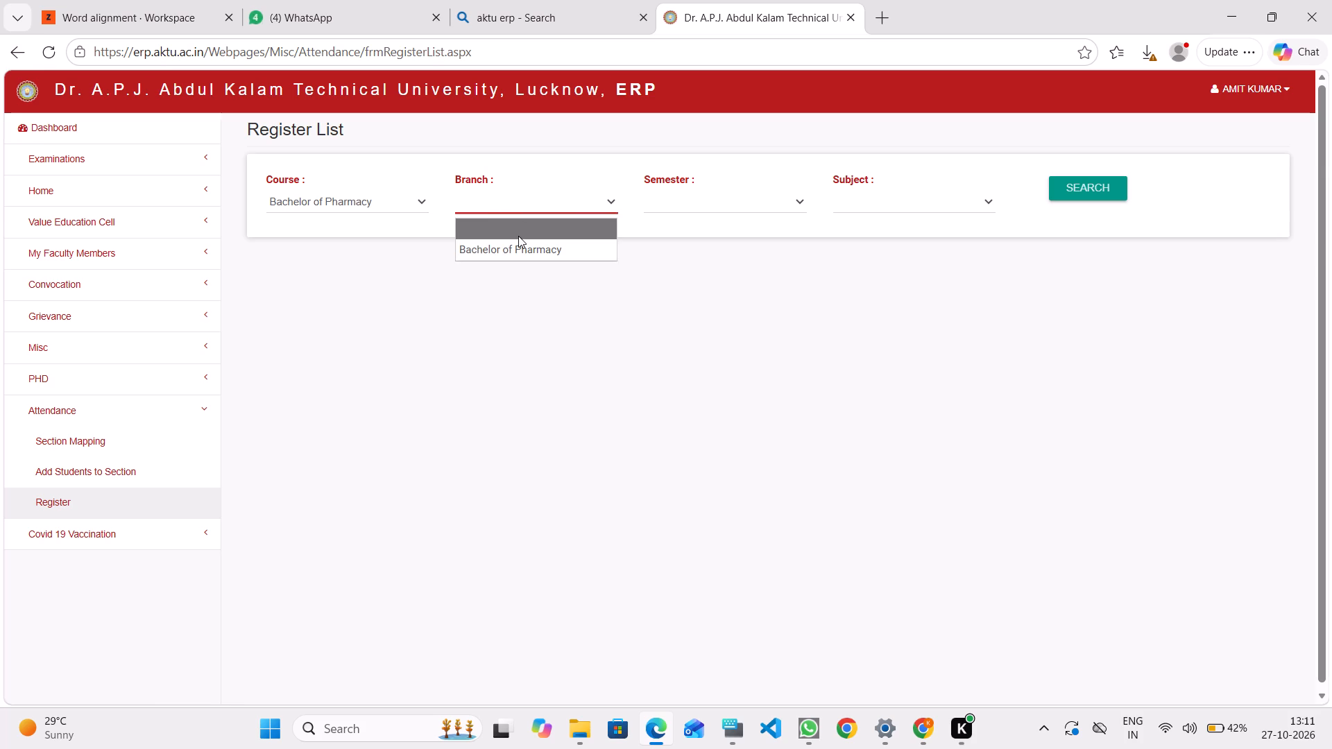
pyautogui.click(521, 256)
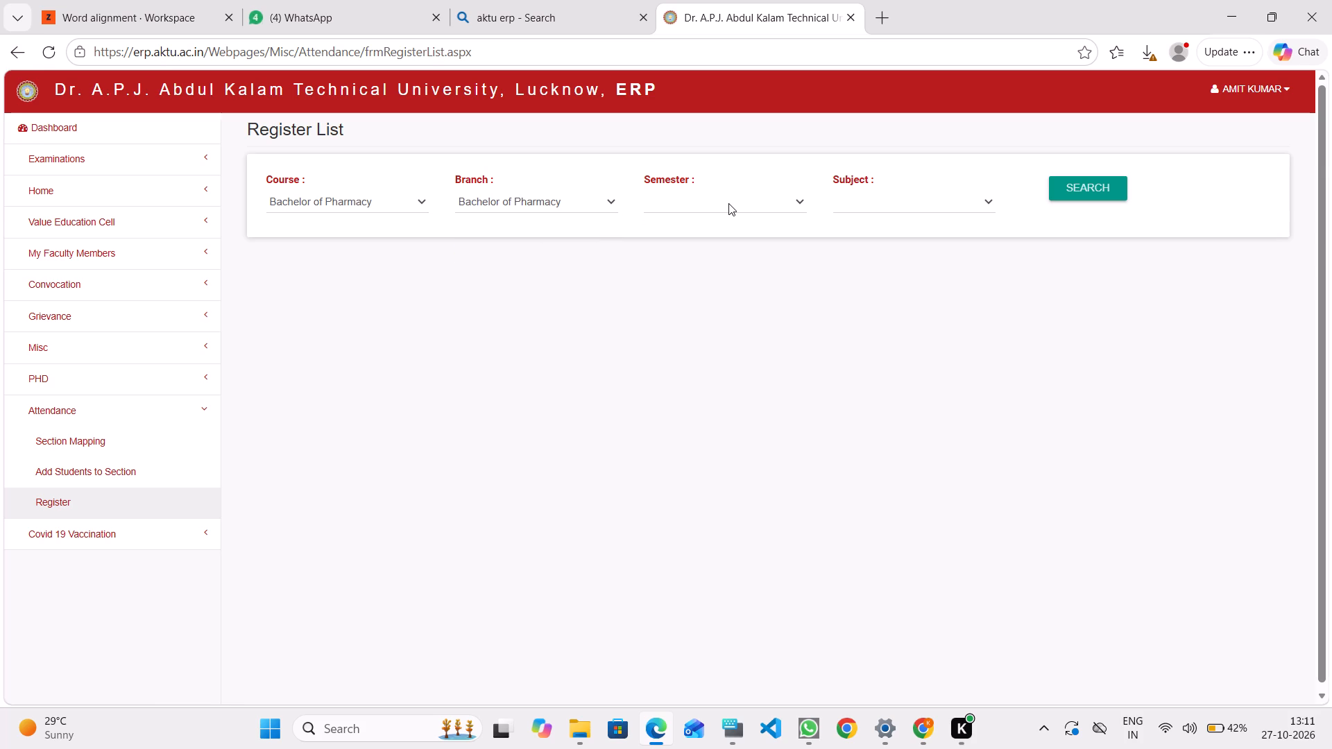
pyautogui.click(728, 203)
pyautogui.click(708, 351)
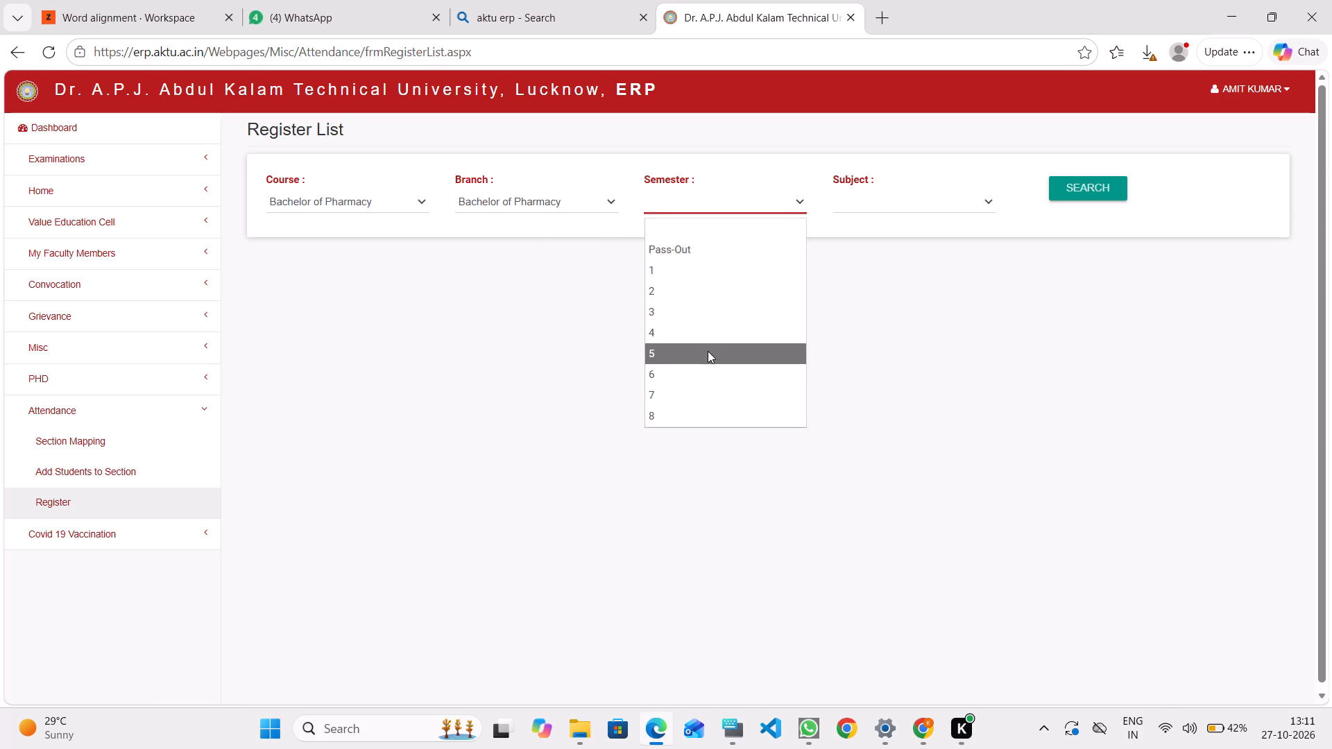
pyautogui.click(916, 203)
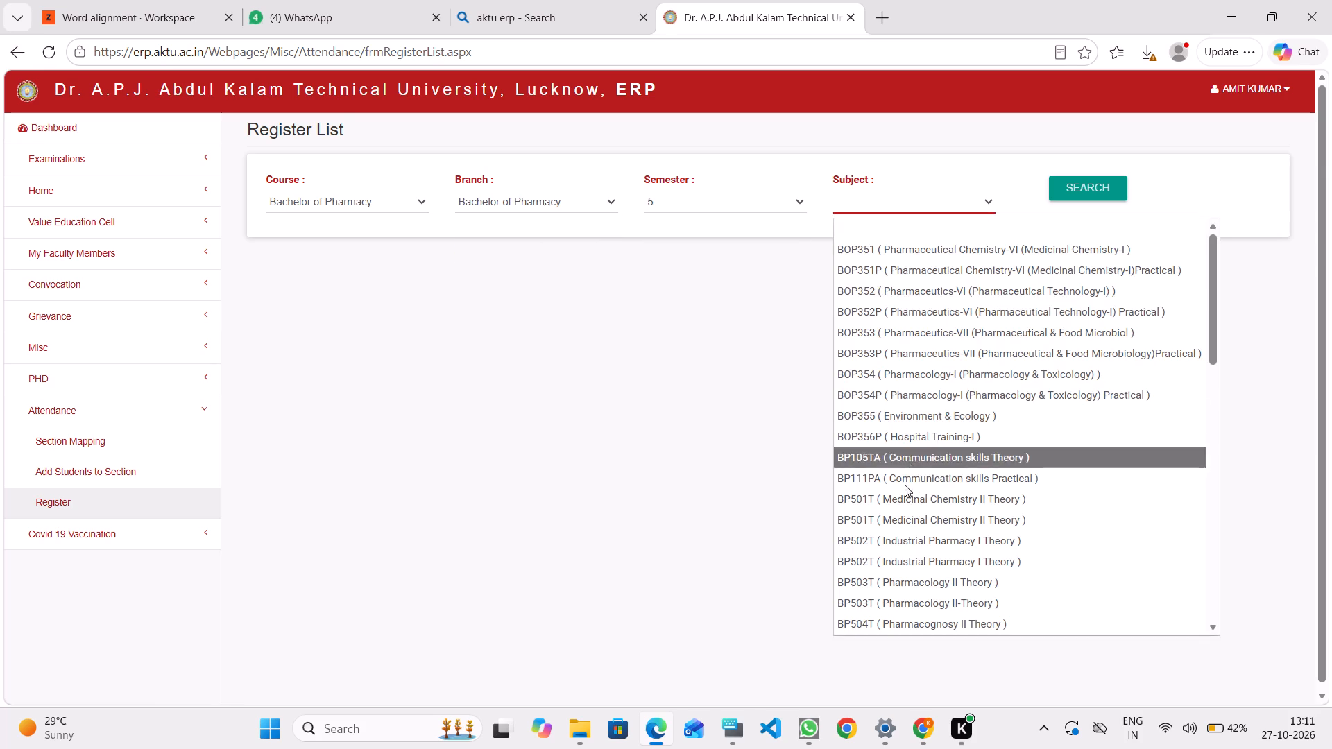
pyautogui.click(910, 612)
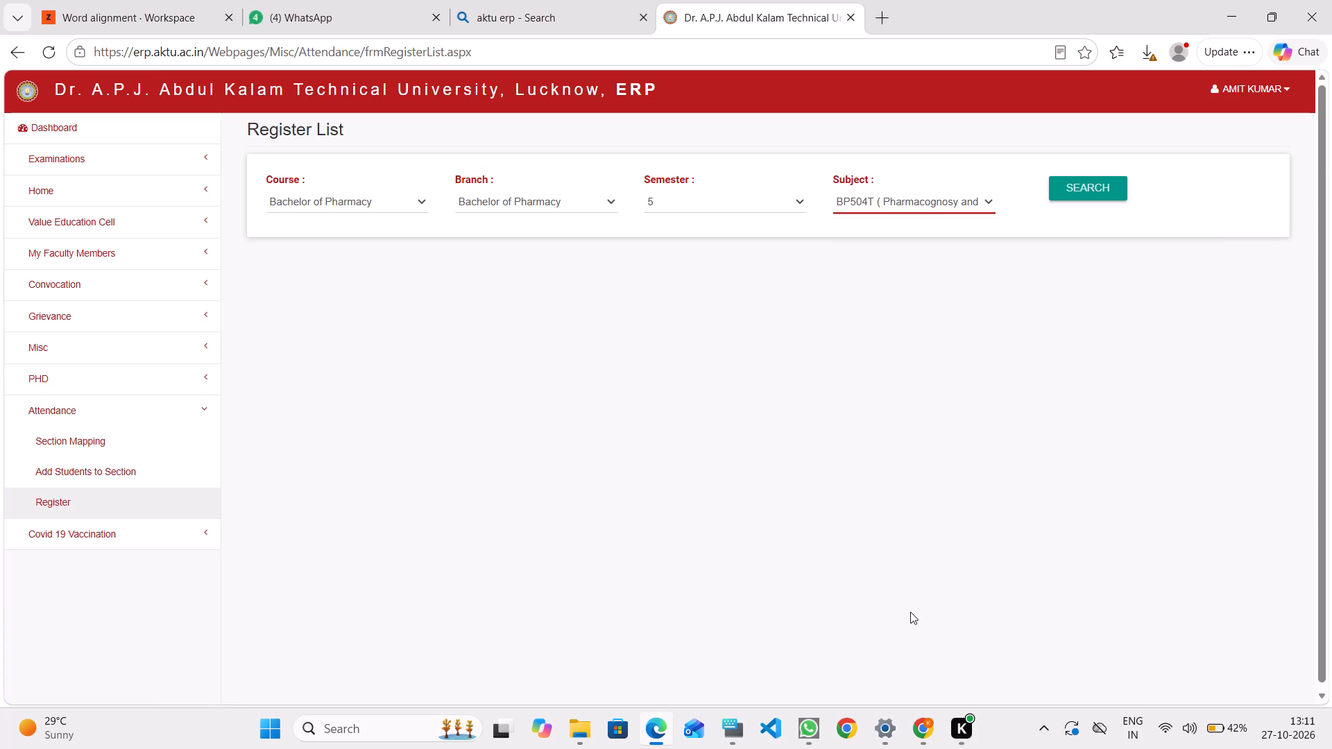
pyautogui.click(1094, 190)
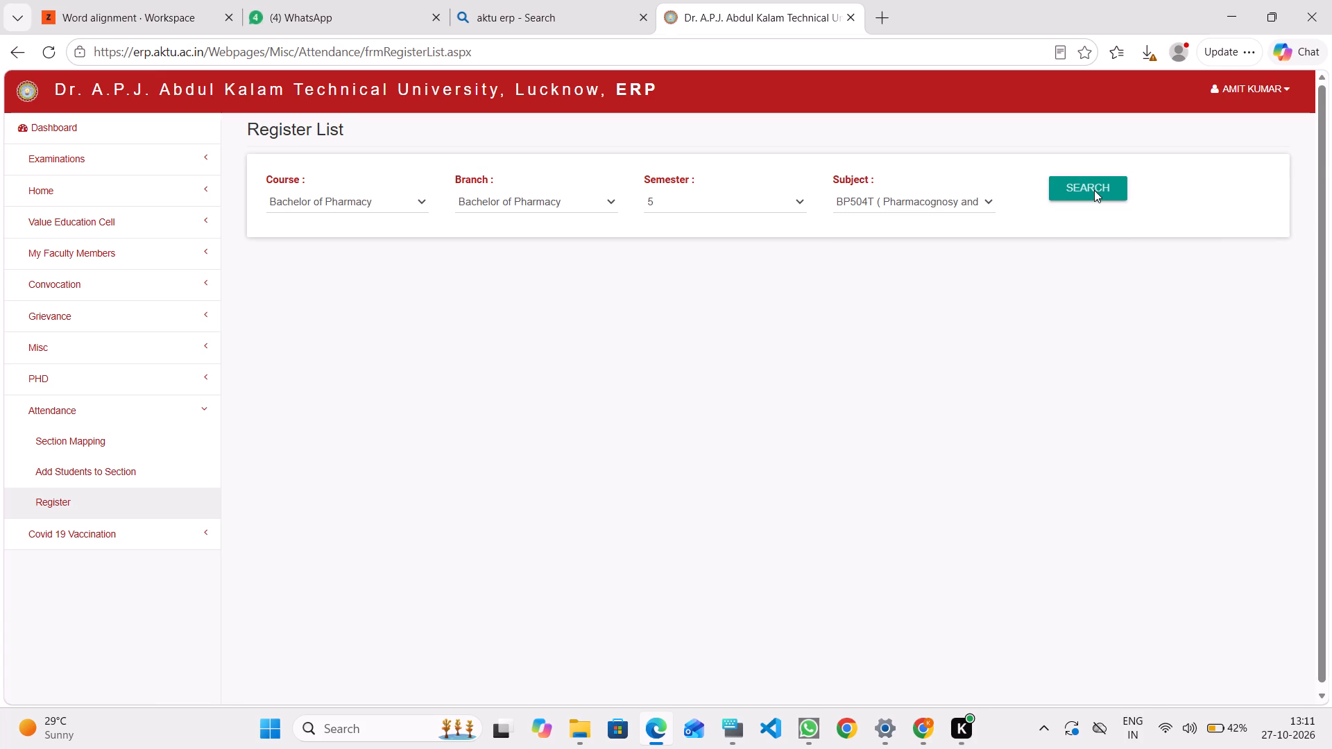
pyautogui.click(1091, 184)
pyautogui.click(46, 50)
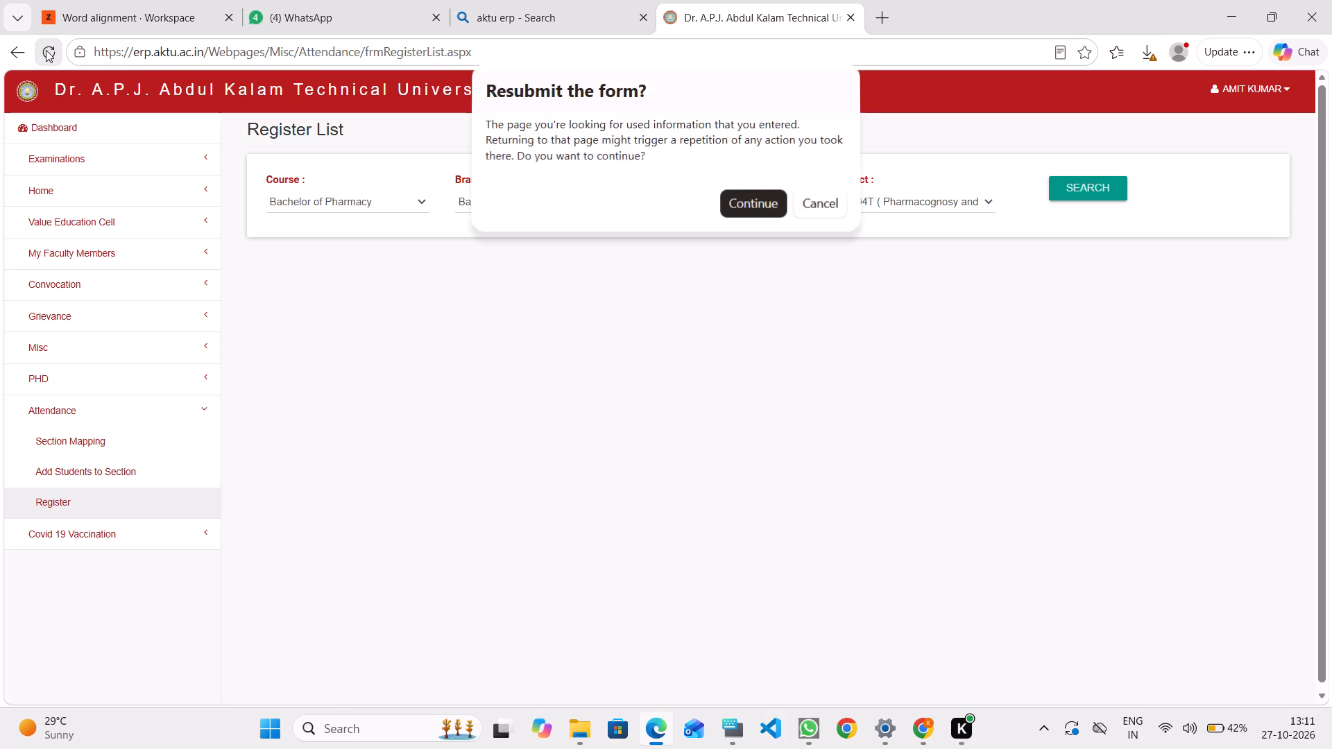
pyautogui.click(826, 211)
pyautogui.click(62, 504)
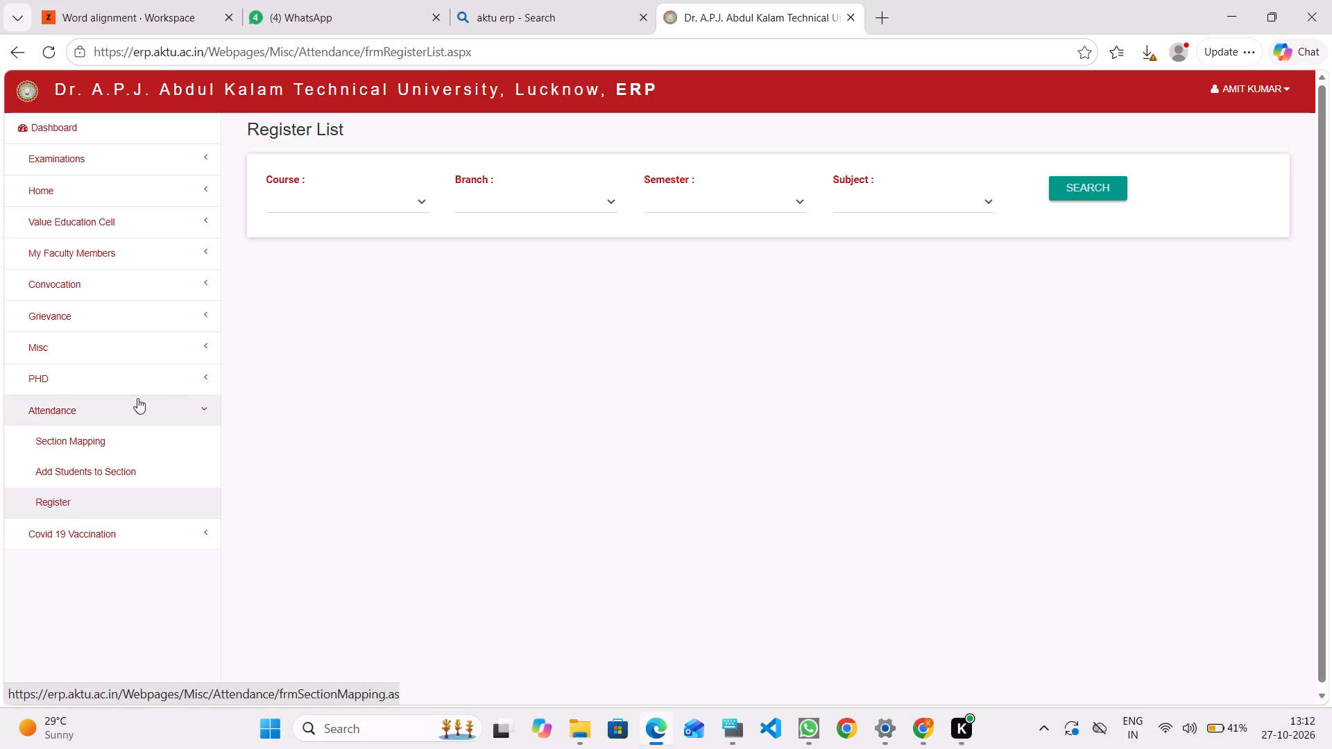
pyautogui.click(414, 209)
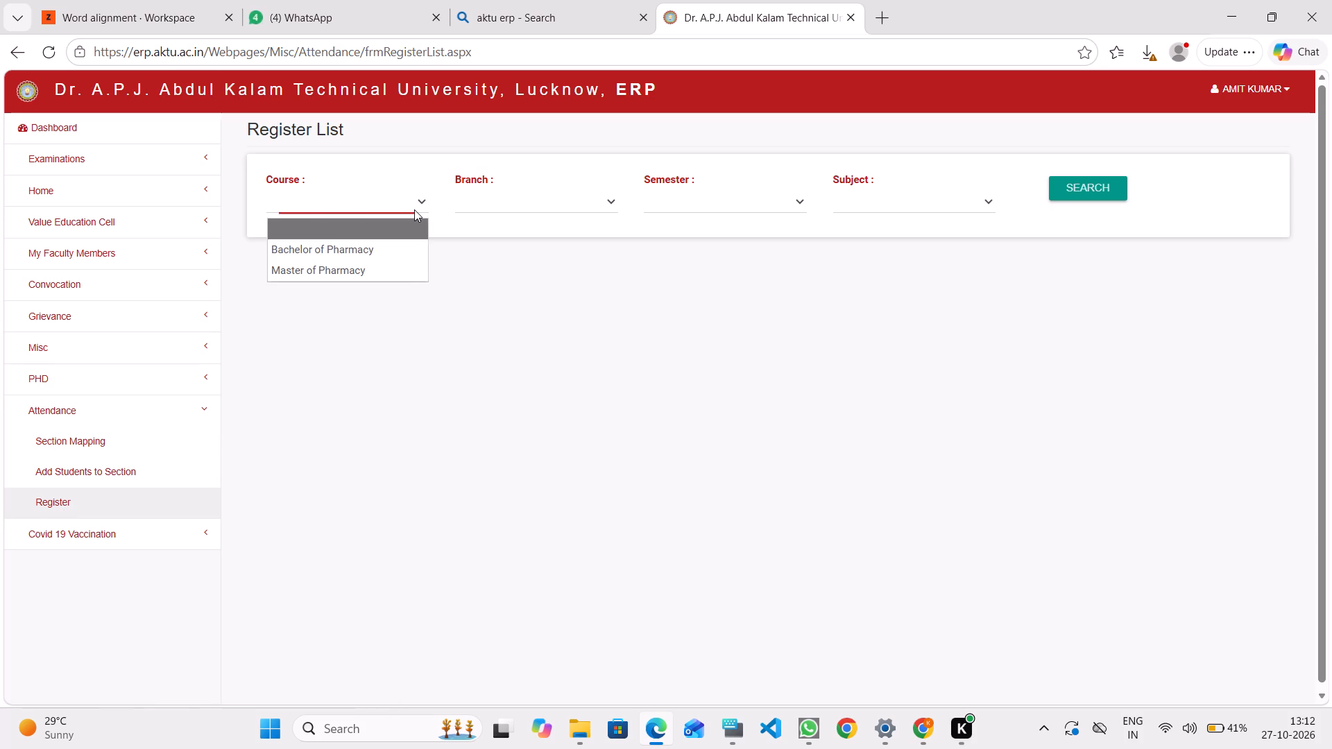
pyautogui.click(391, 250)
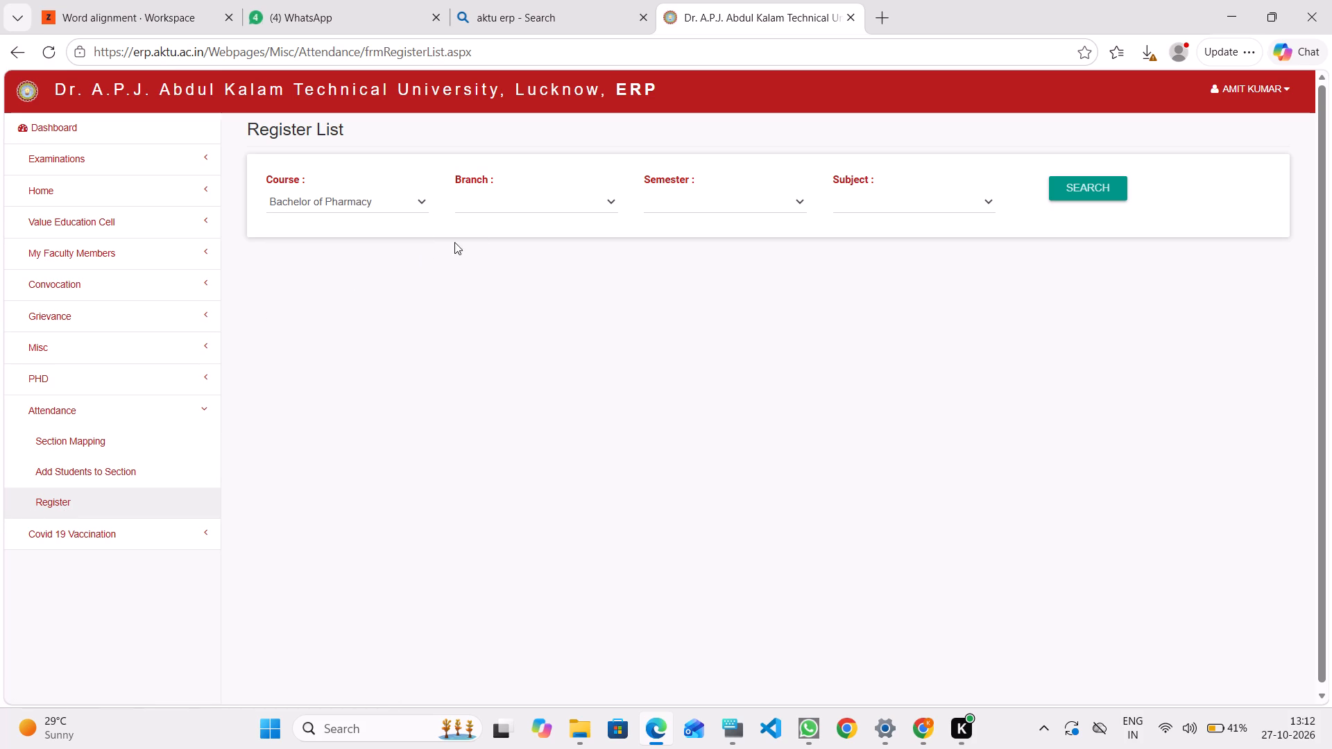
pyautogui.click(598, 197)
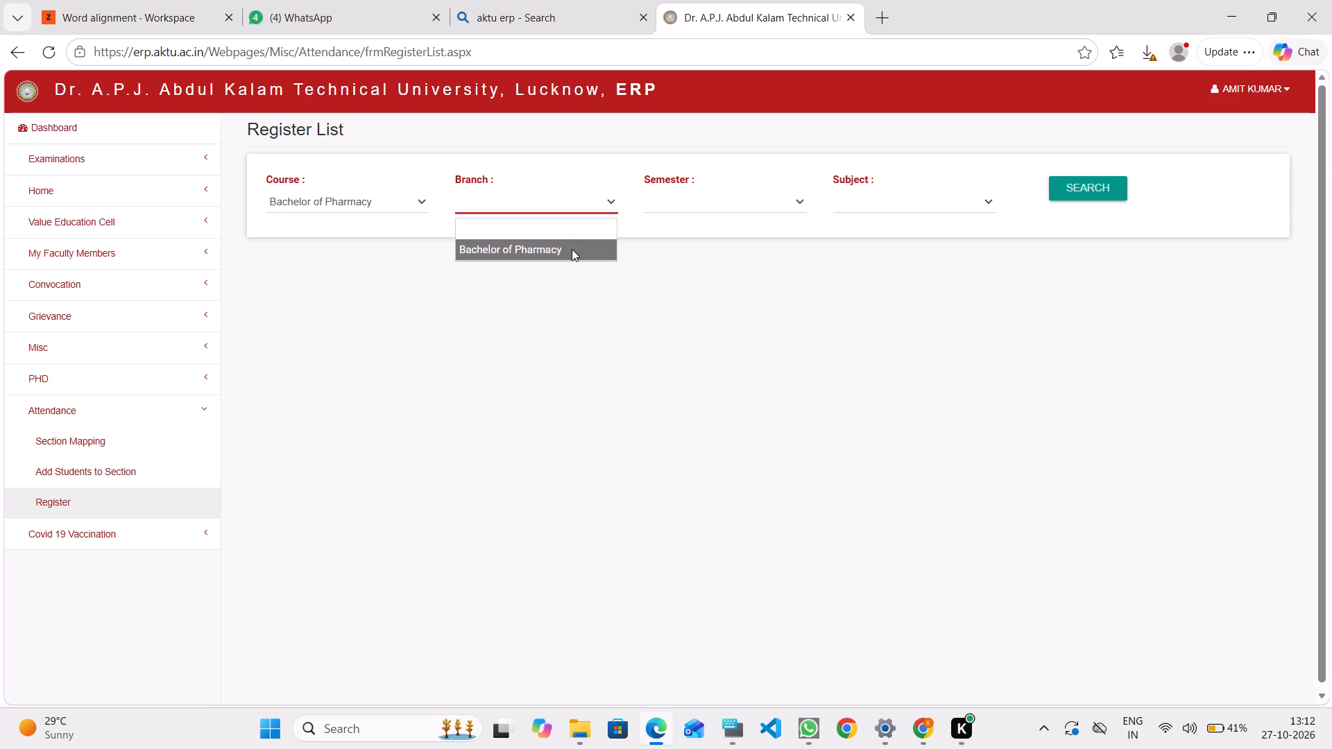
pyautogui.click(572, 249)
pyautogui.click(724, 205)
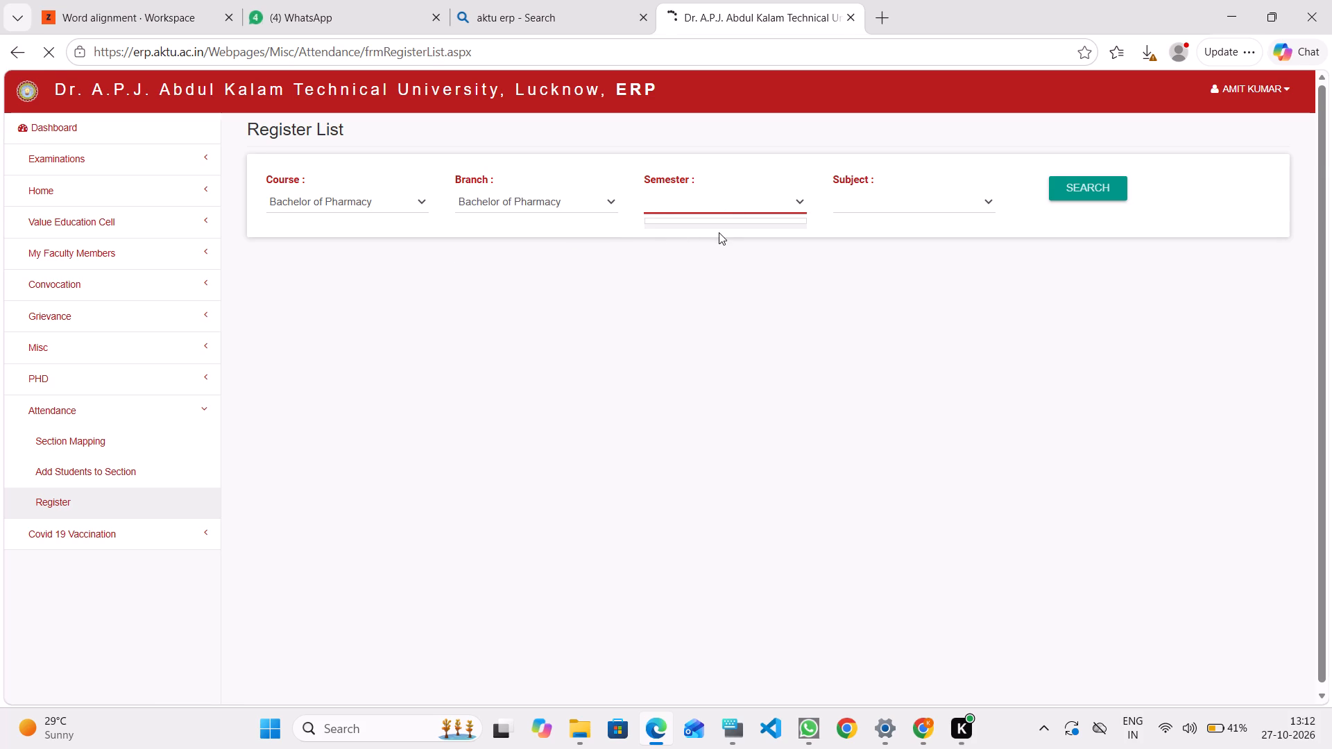
# Reopen the register list and search for Bachelor of Pharmacy course and branch, semester 5, subject BP504T (Pharmacognosy II Theory).
pyautogui.click(63, 500)
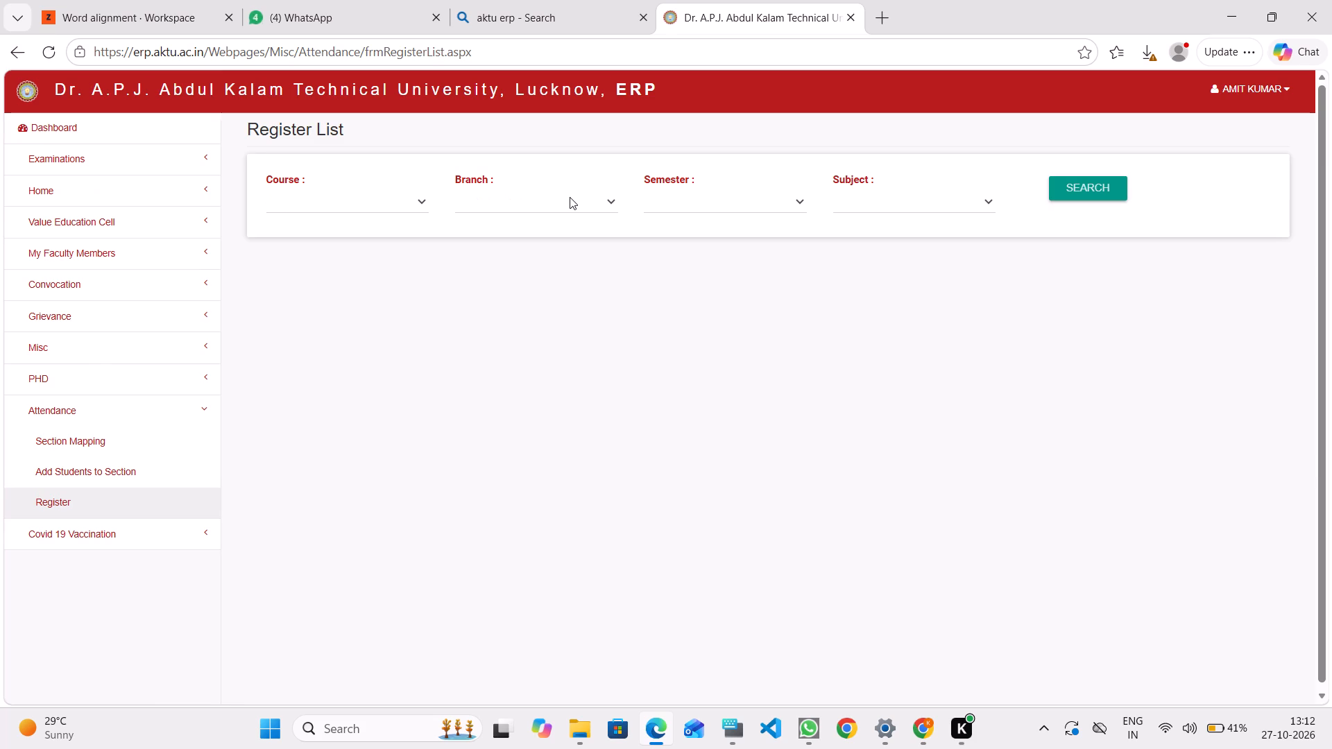
pyautogui.click(414, 201)
pyautogui.click(397, 246)
pyautogui.click(607, 198)
pyautogui.click(588, 246)
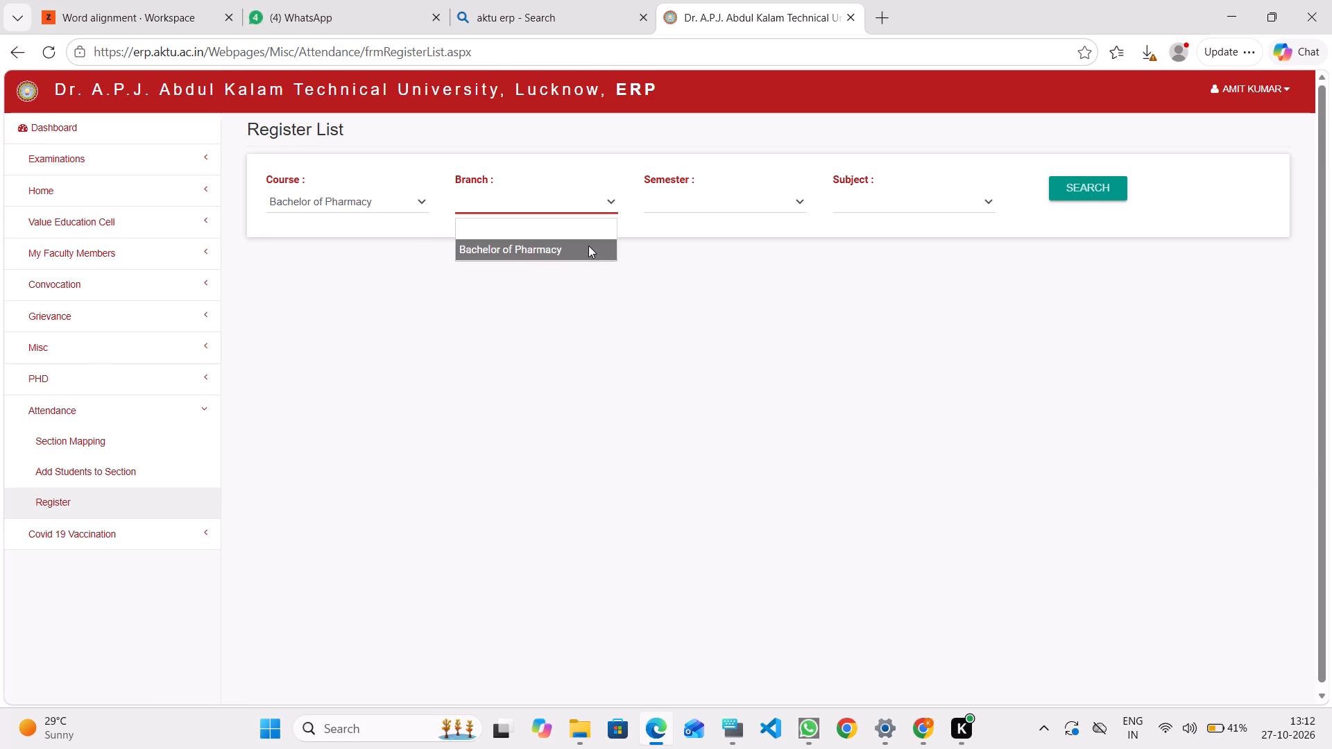
pyautogui.click(745, 205)
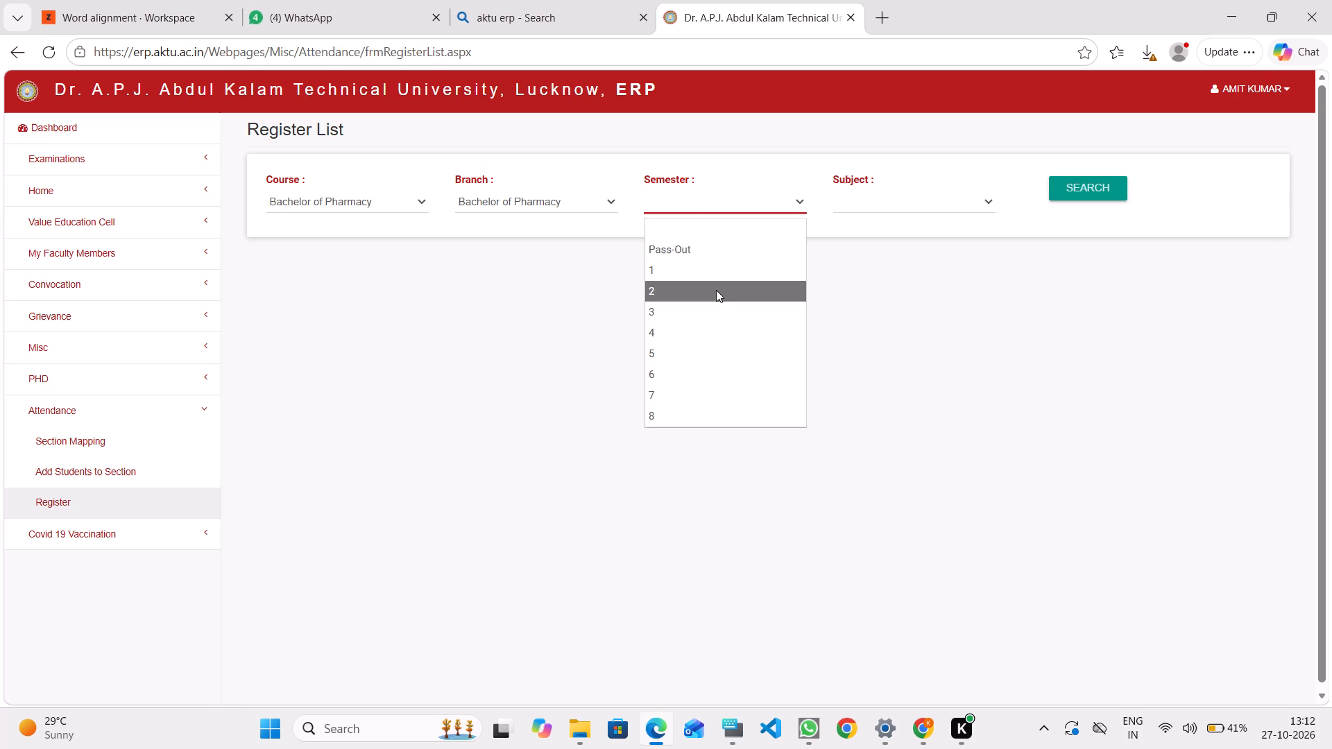
pyautogui.click(705, 348)
pyautogui.click(919, 206)
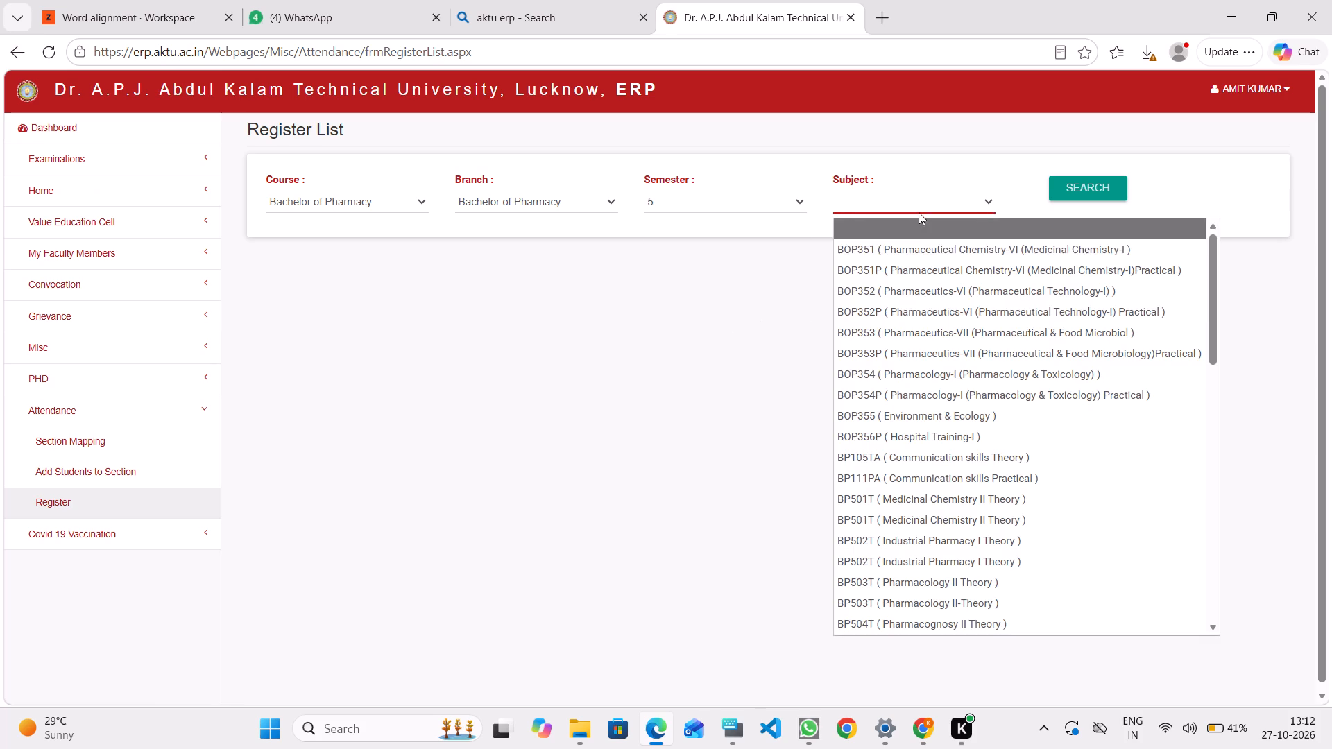
pyautogui.click(905, 622)
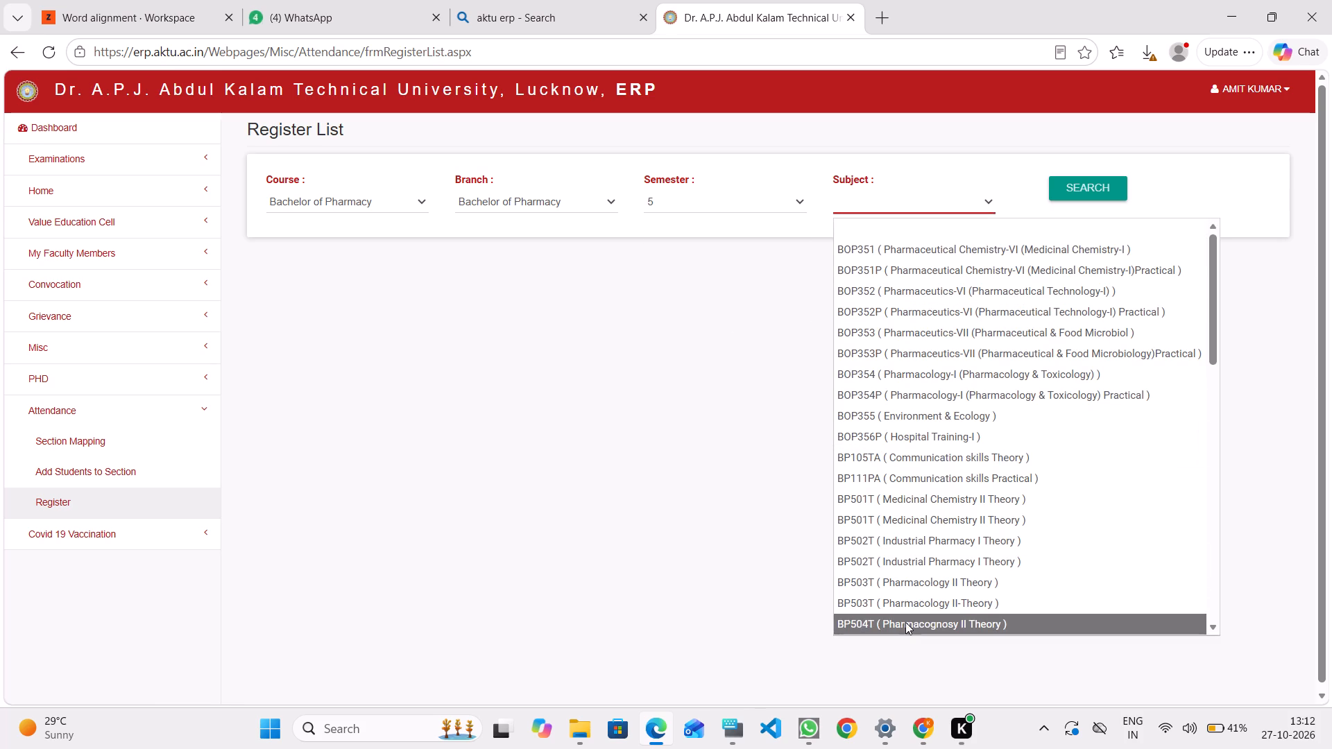
pyautogui.click(1096, 187)
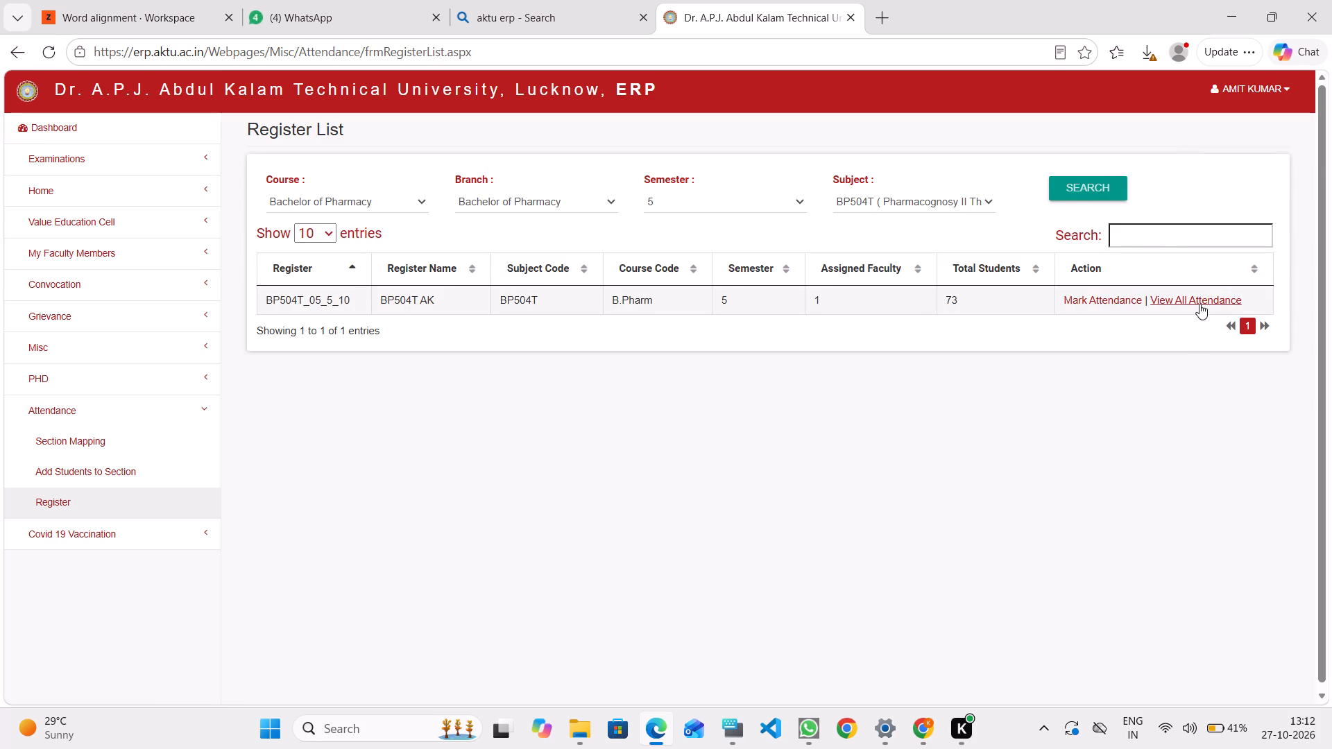
# Review all pages of the BP504T AK register's attendance list to check which dates have been submitted.
pyautogui.click(1197, 302)
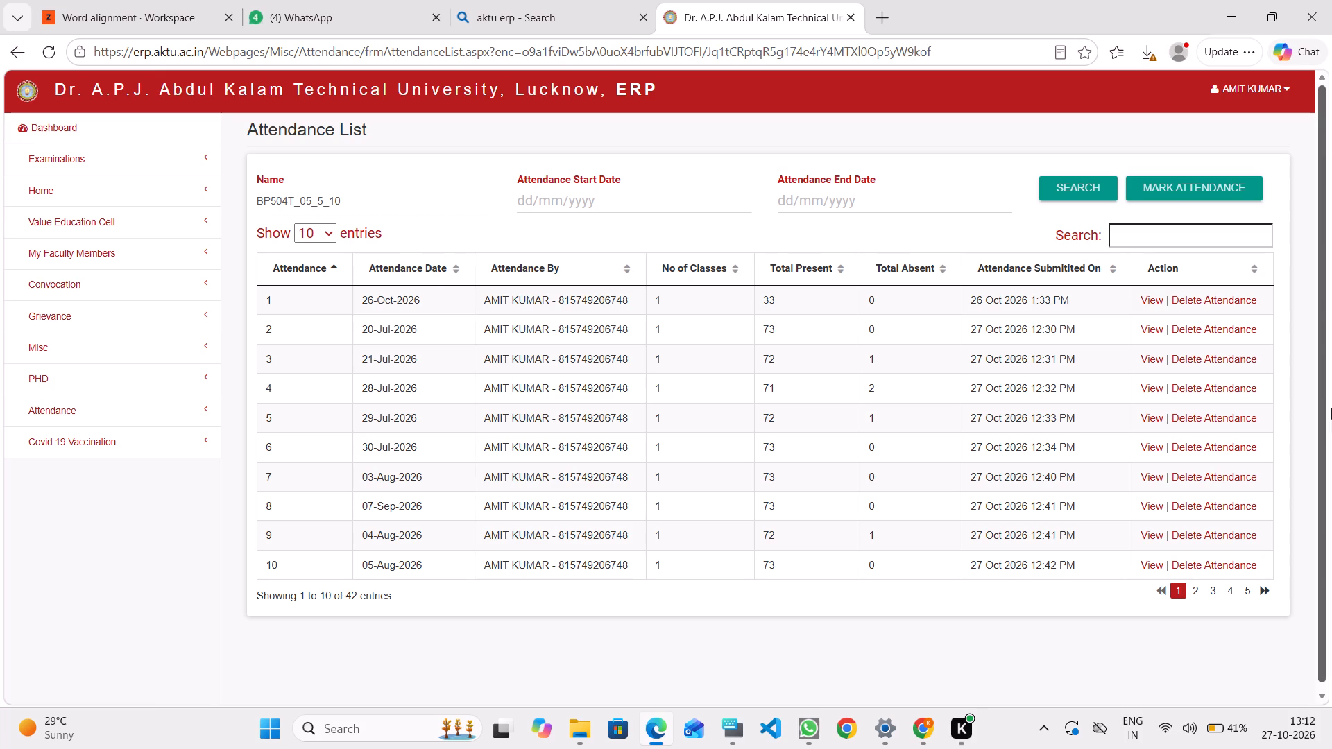
pyautogui.click(1245, 591)
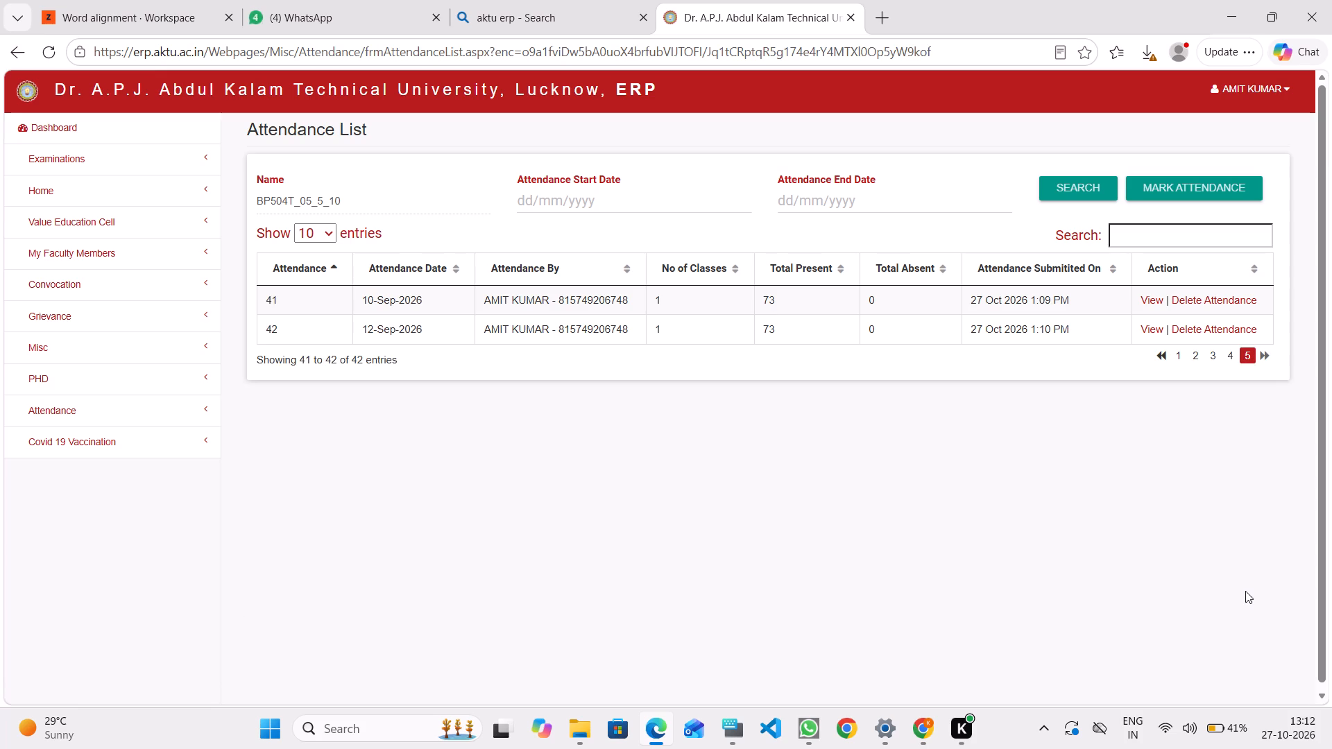
pyautogui.click(1183, 354)
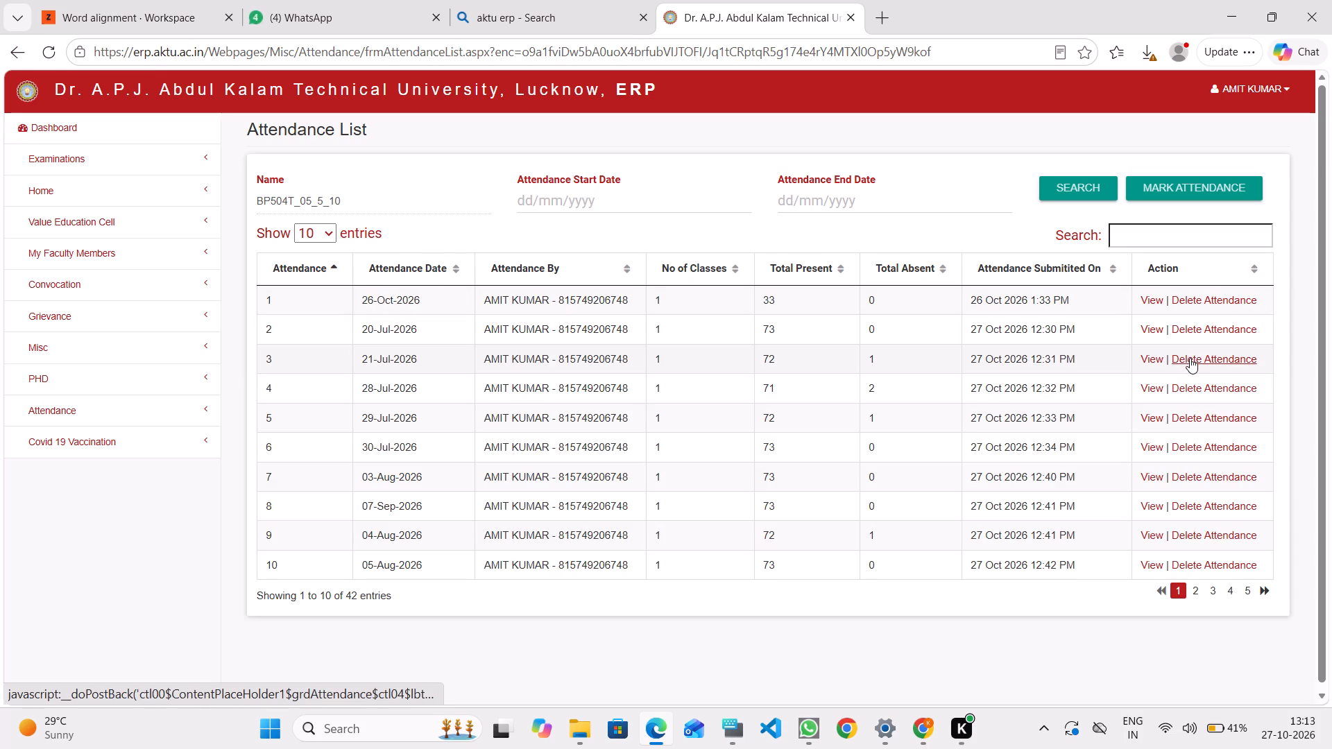
pyautogui.click(1195, 592)
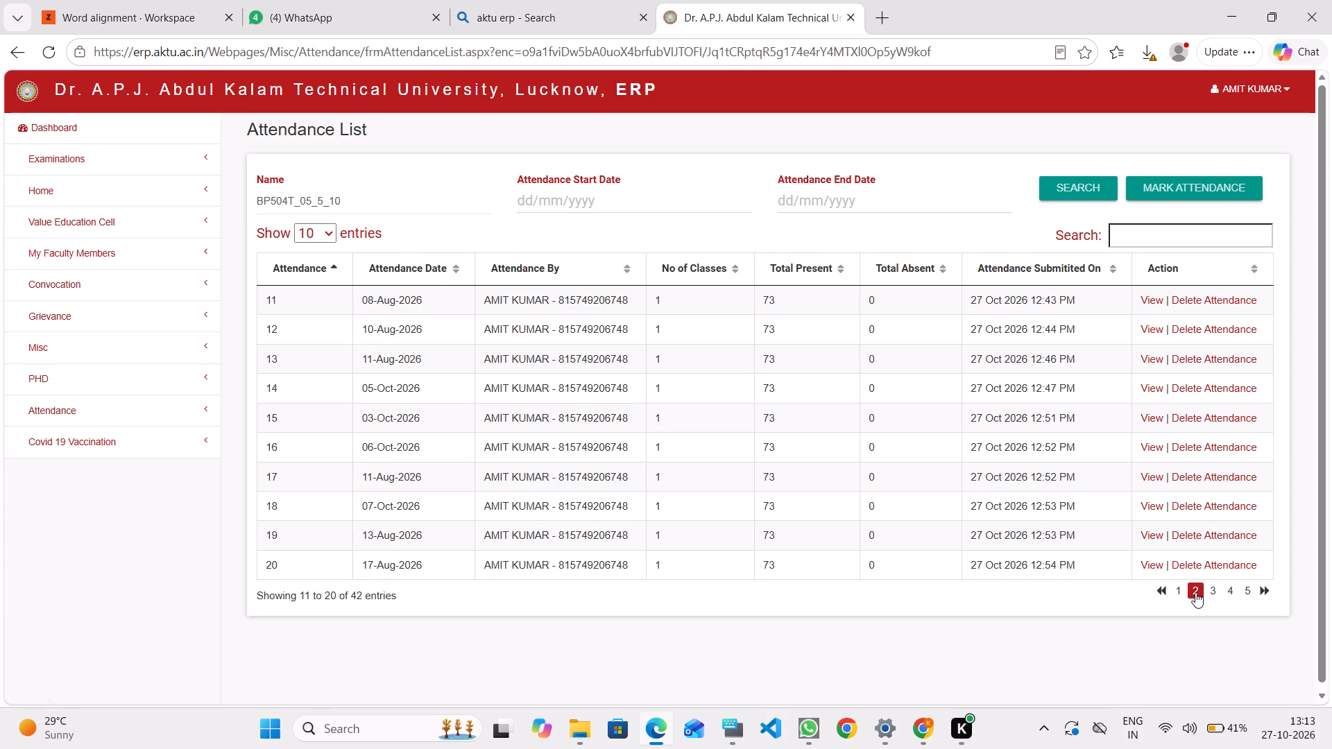
pyautogui.click(1220, 592)
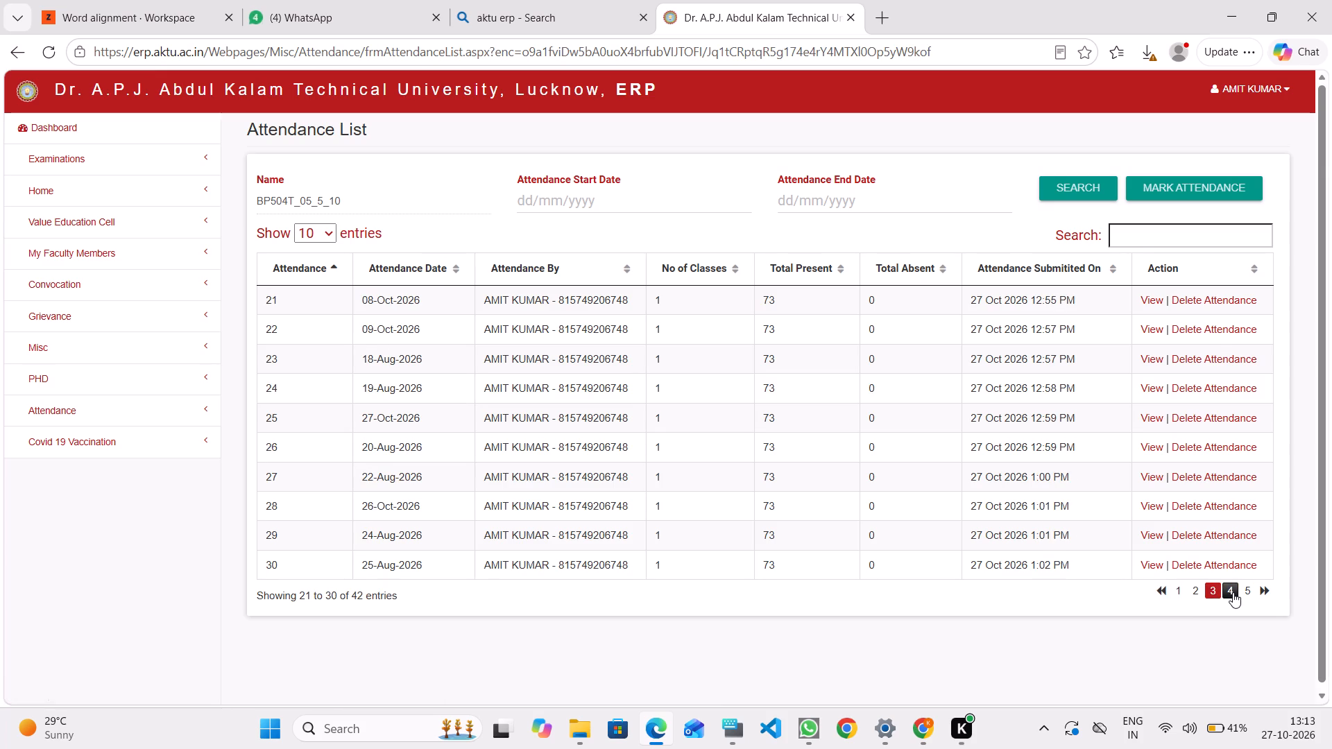
pyautogui.click(1233, 592)
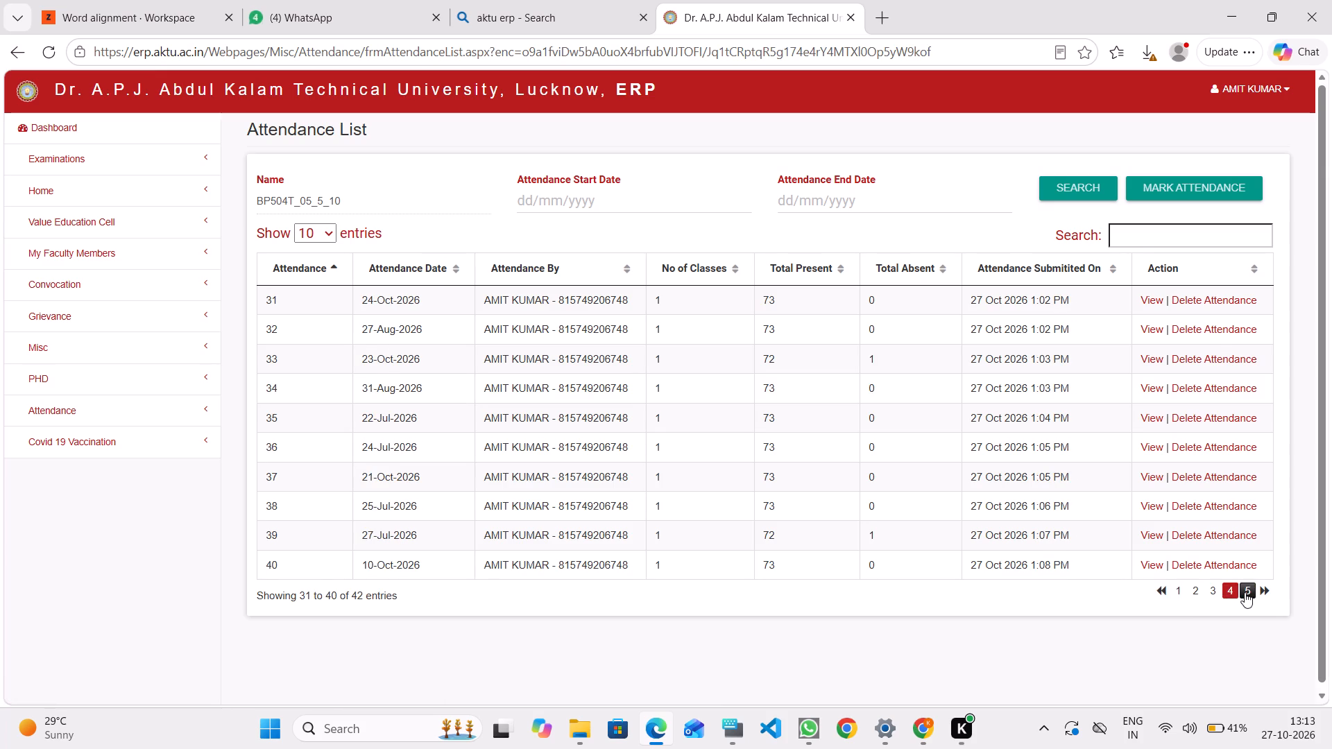
pyautogui.click(1245, 592)
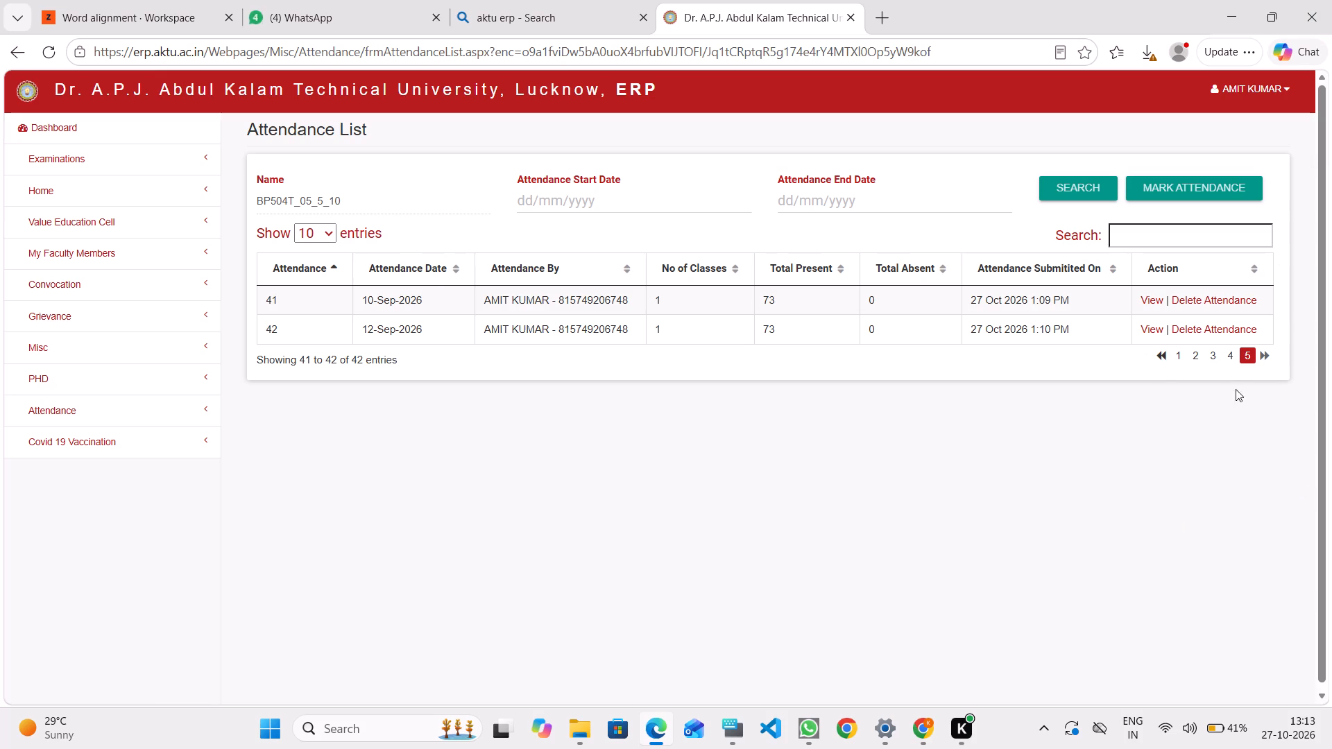
# Delete the 26-Oct-2026 attendance record with 33 students present from the BP504T AK register's attendance list.
pyautogui.click(1180, 356)
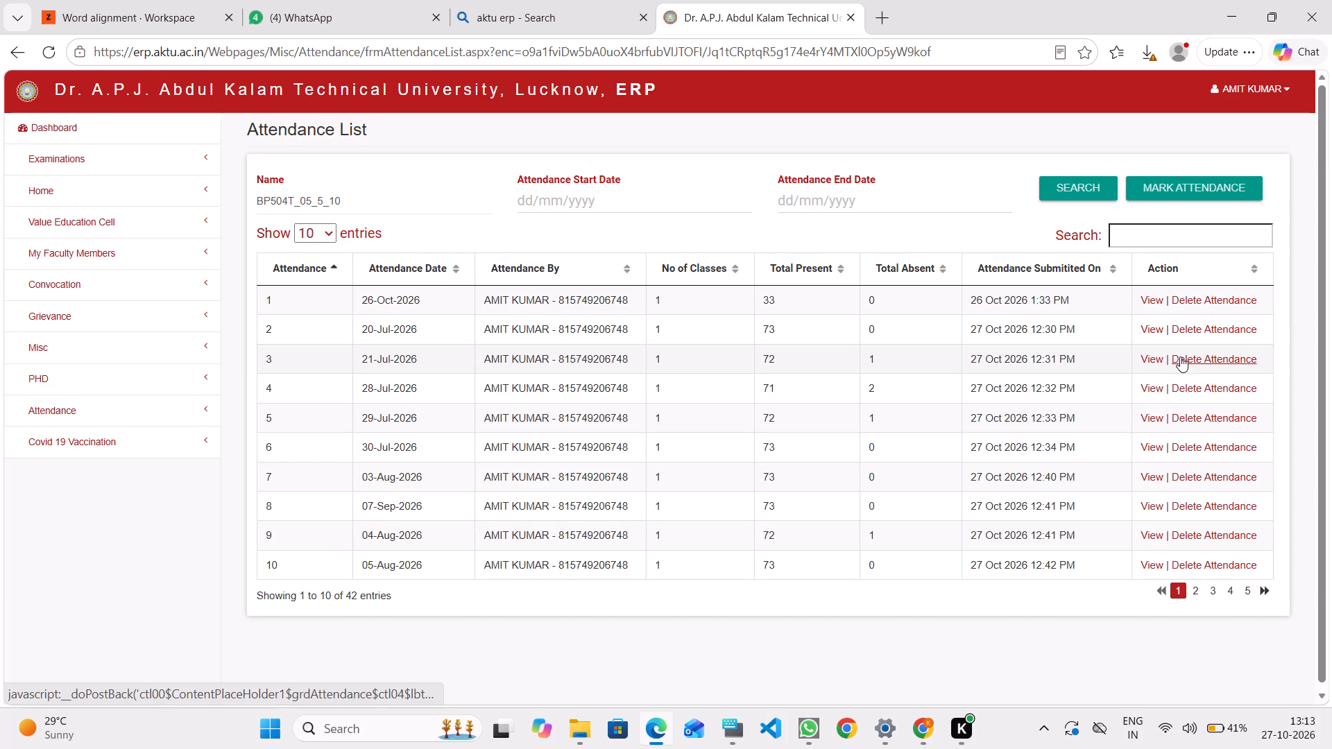
pyautogui.click(1188, 300)
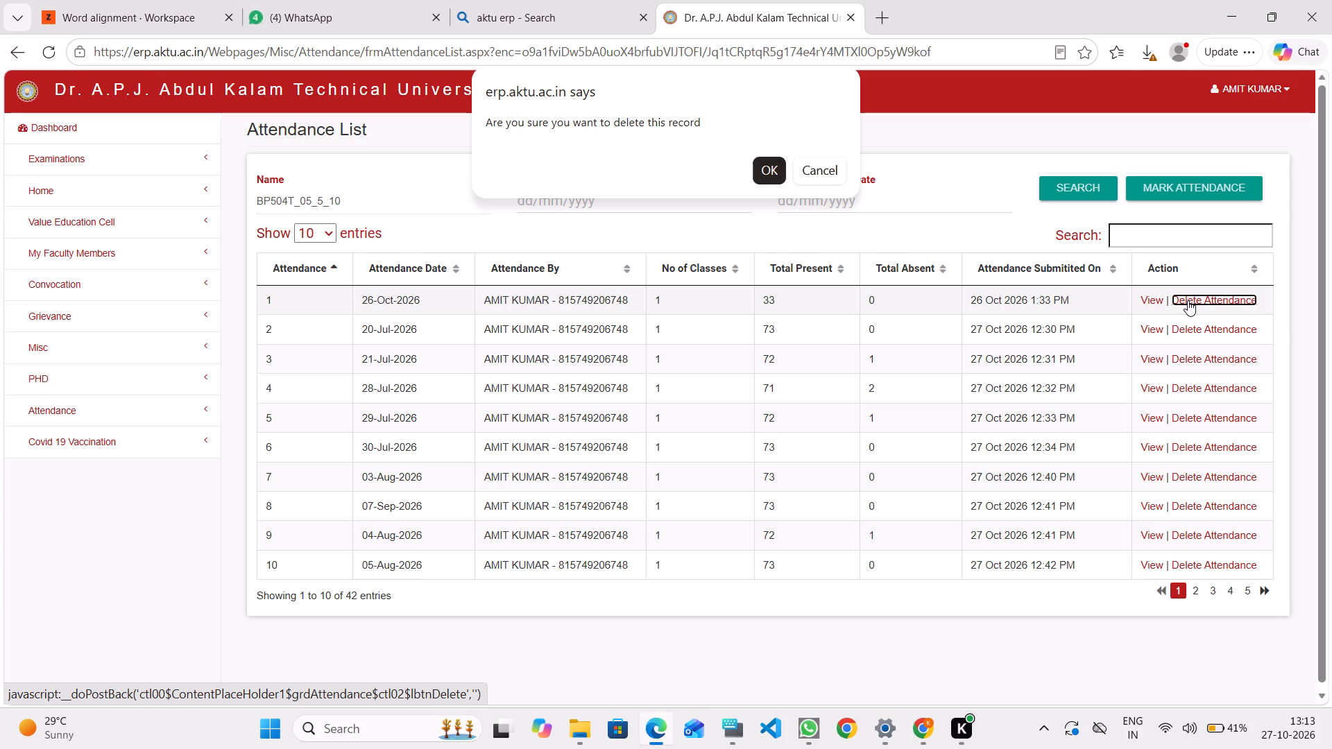
pyautogui.click(765, 180)
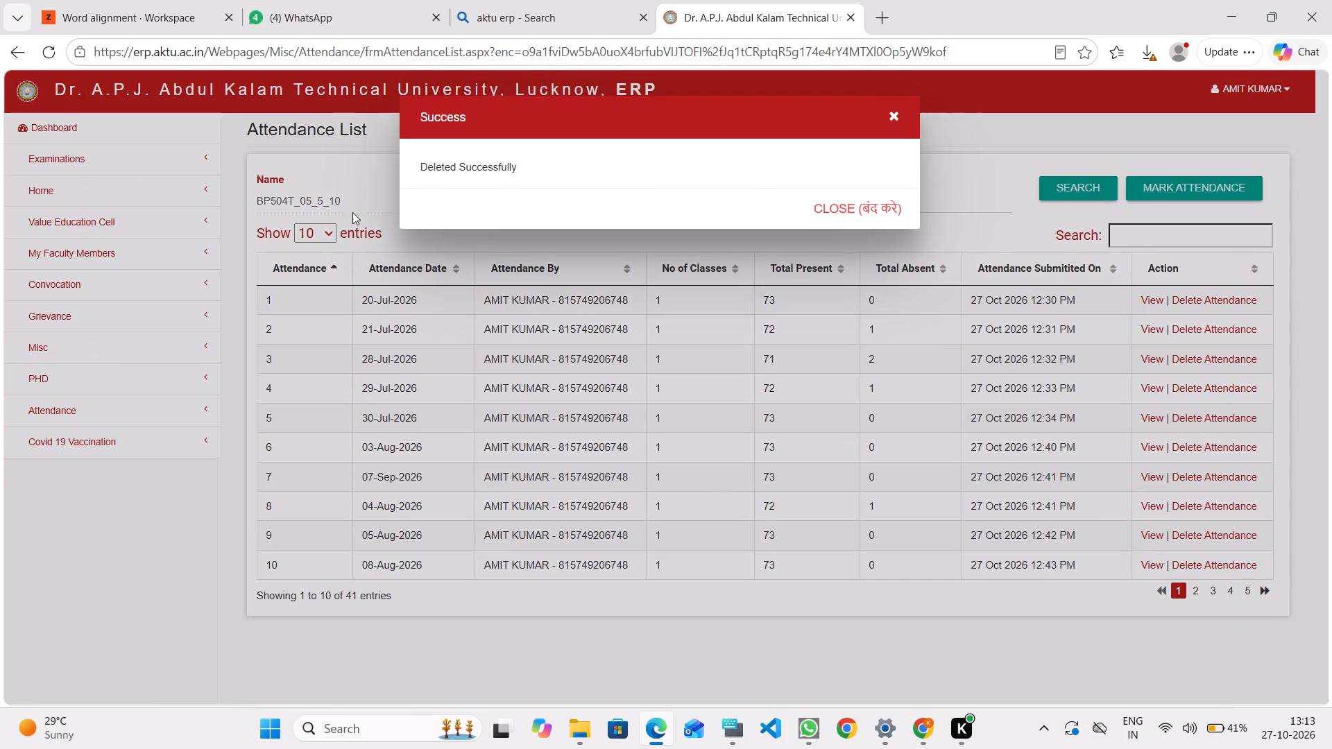
pyautogui.click(897, 119)
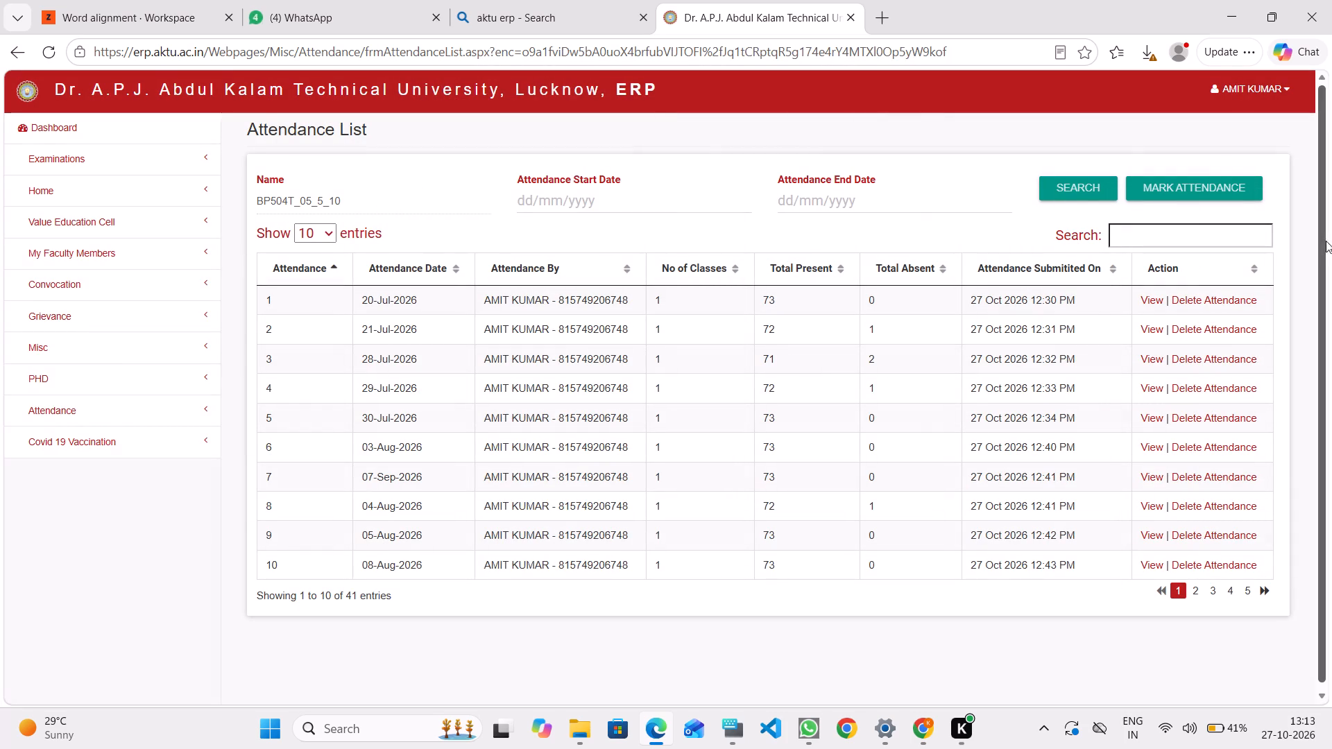
# Submit a new BP504T AK attendance entry dated 26-Oct-2026 with every student marked present and return to the register list.
pyautogui.click(1181, 187)
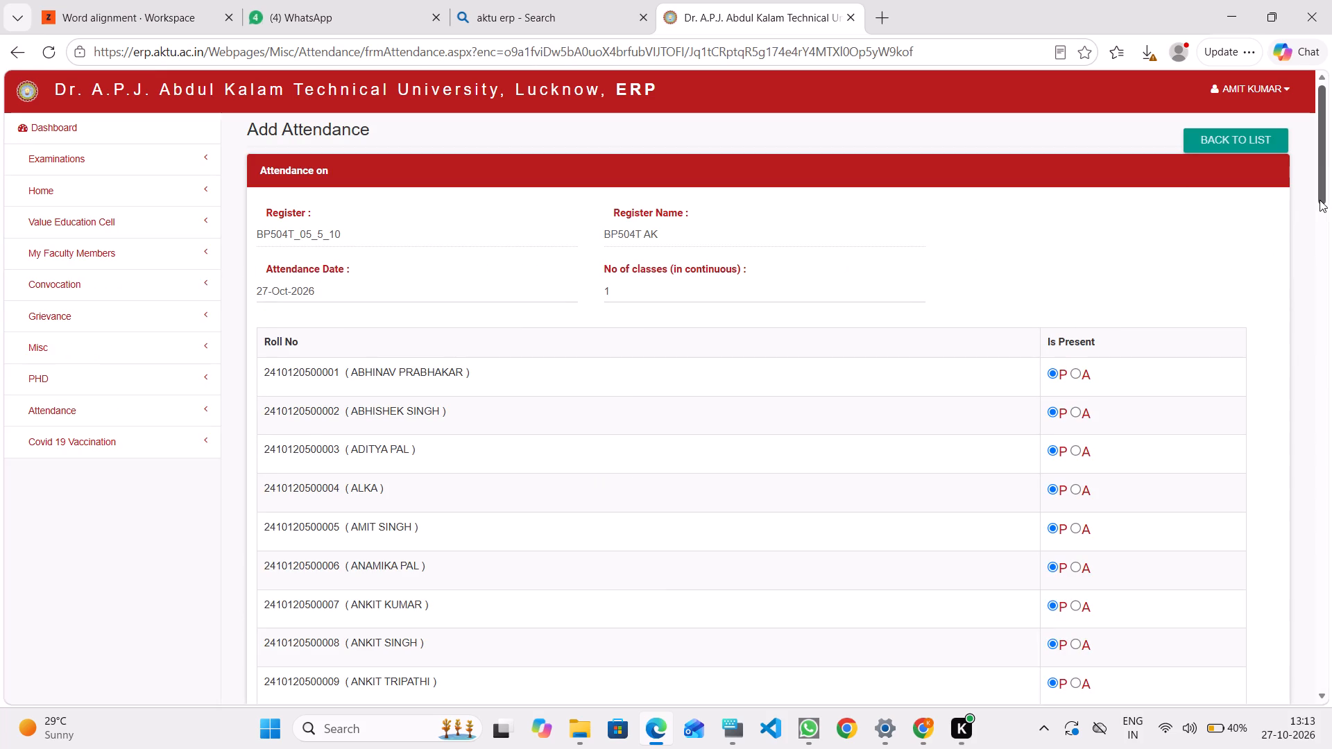
pyautogui.moveTo(1322, 199); pyautogui.dragTo(1327, 318)
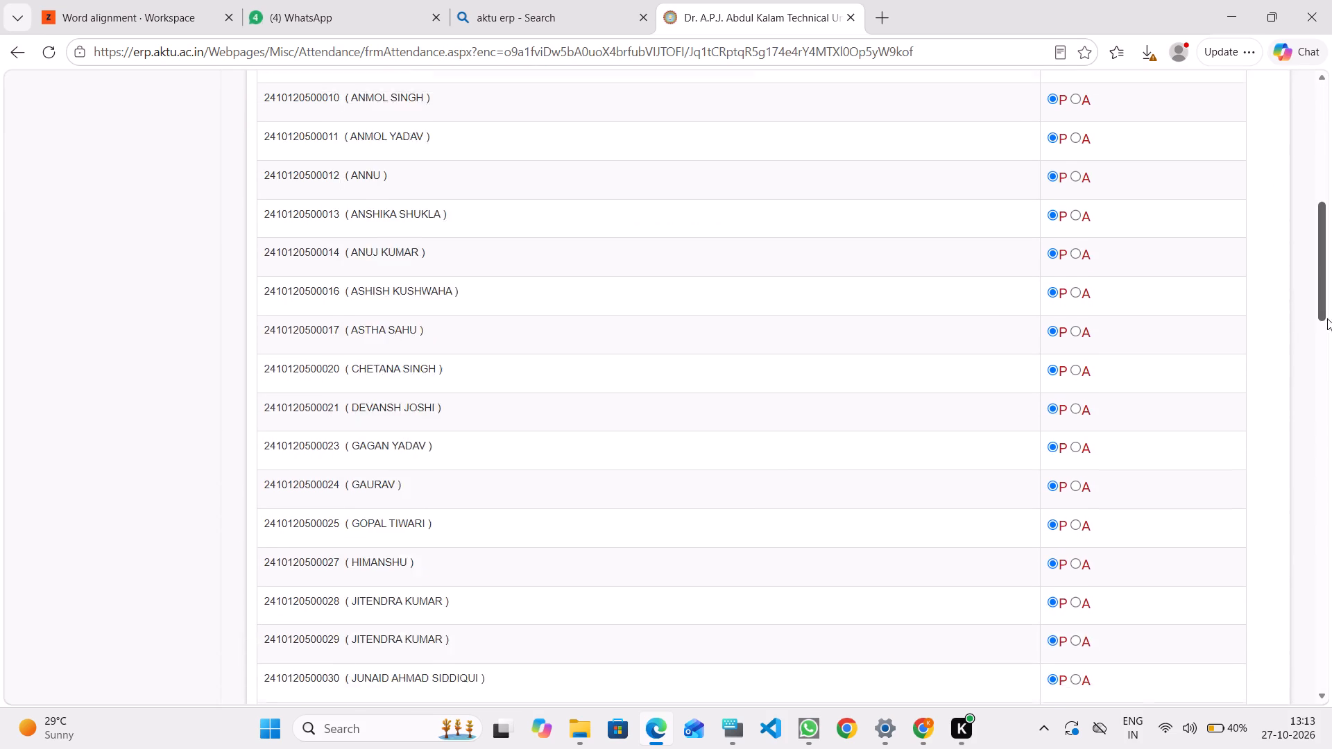
pyautogui.moveTo(1327, 318); pyautogui.dragTo(1292, 737)
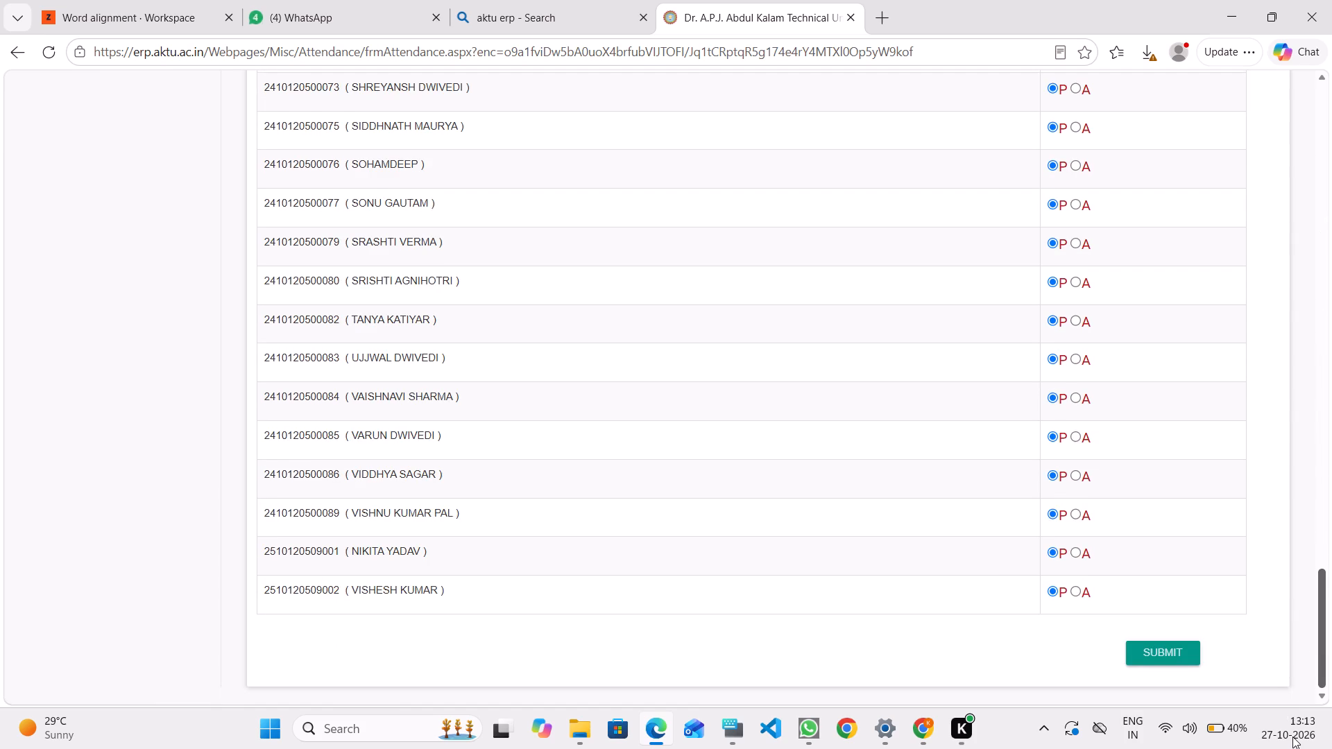
pyautogui.moveTo(1292, 737); pyautogui.dragTo(1325, 297)
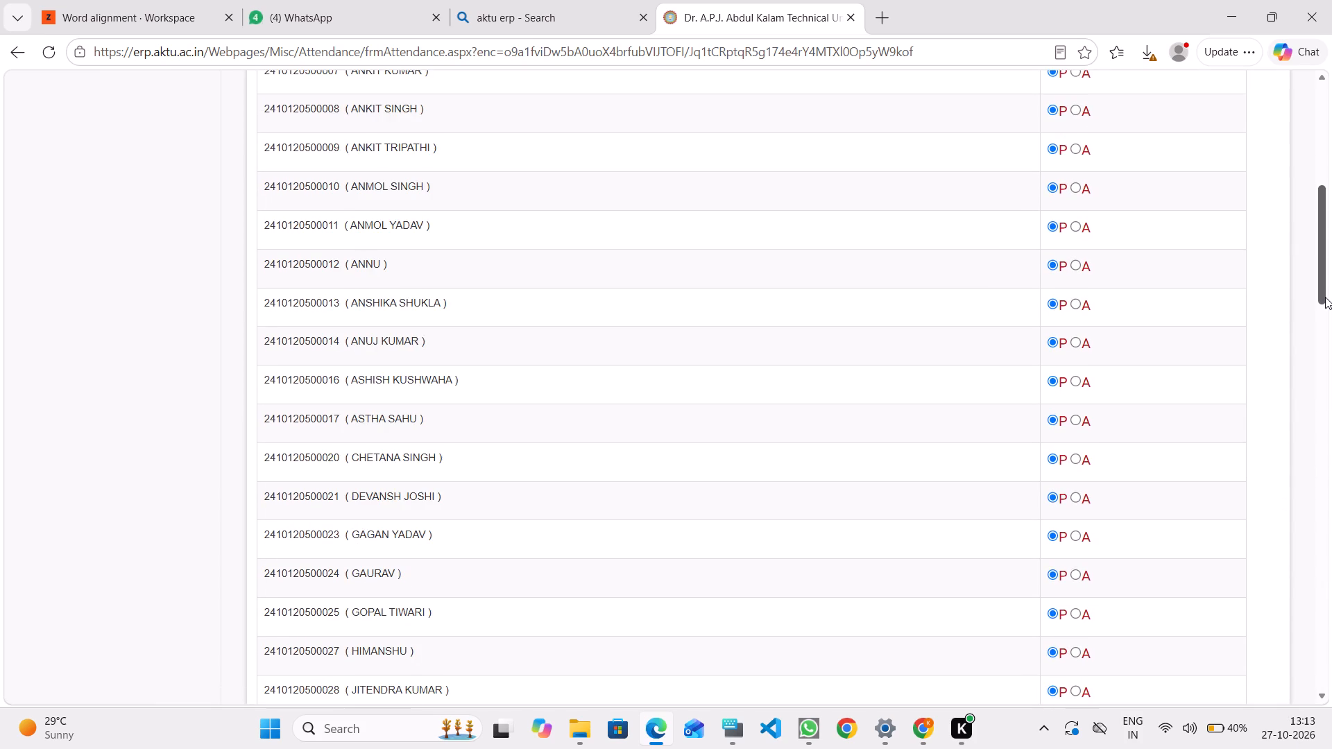
pyautogui.moveTo(1325, 297); pyautogui.dragTo(1331, 400)
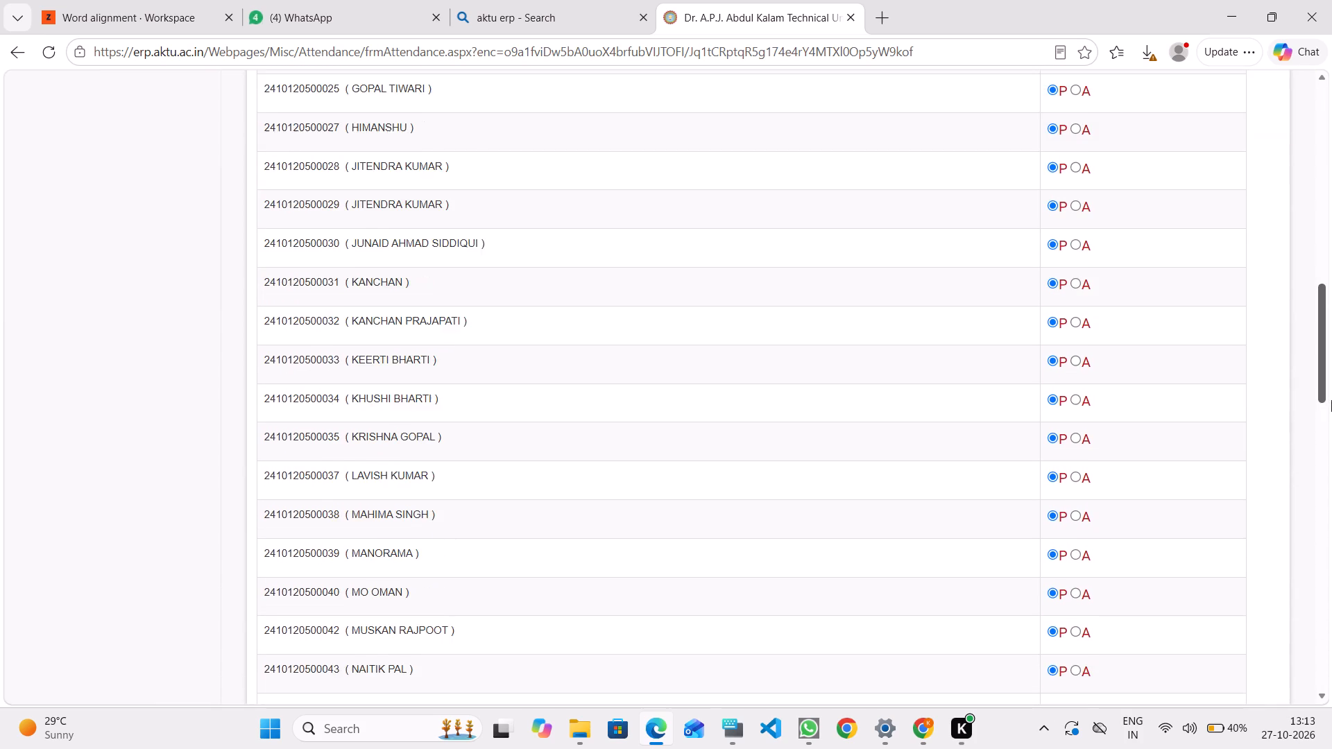
pyautogui.moveTo(1331, 400); pyautogui.dragTo(1331, 714)
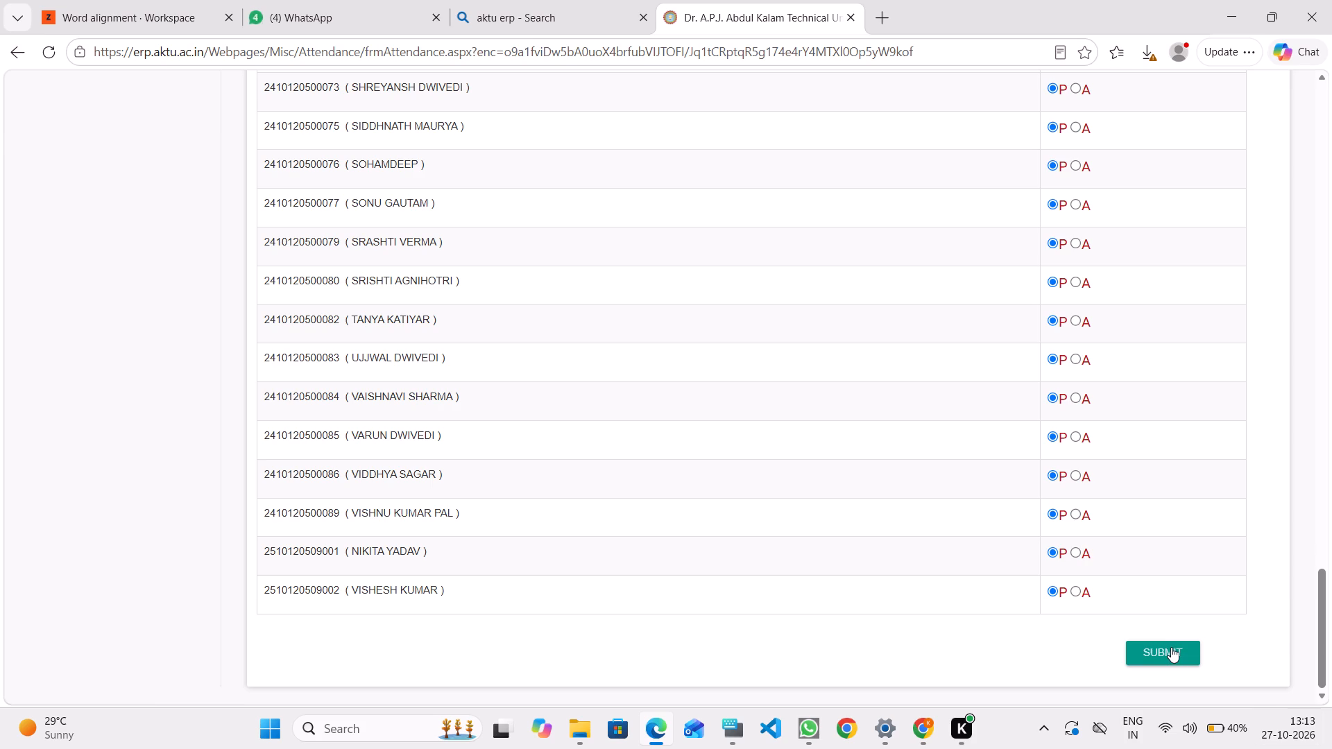
pyautogui.click(1323, 642)
pyautogui.moveTo(1323, 642); pyautogui.dragTo(1331, 131)
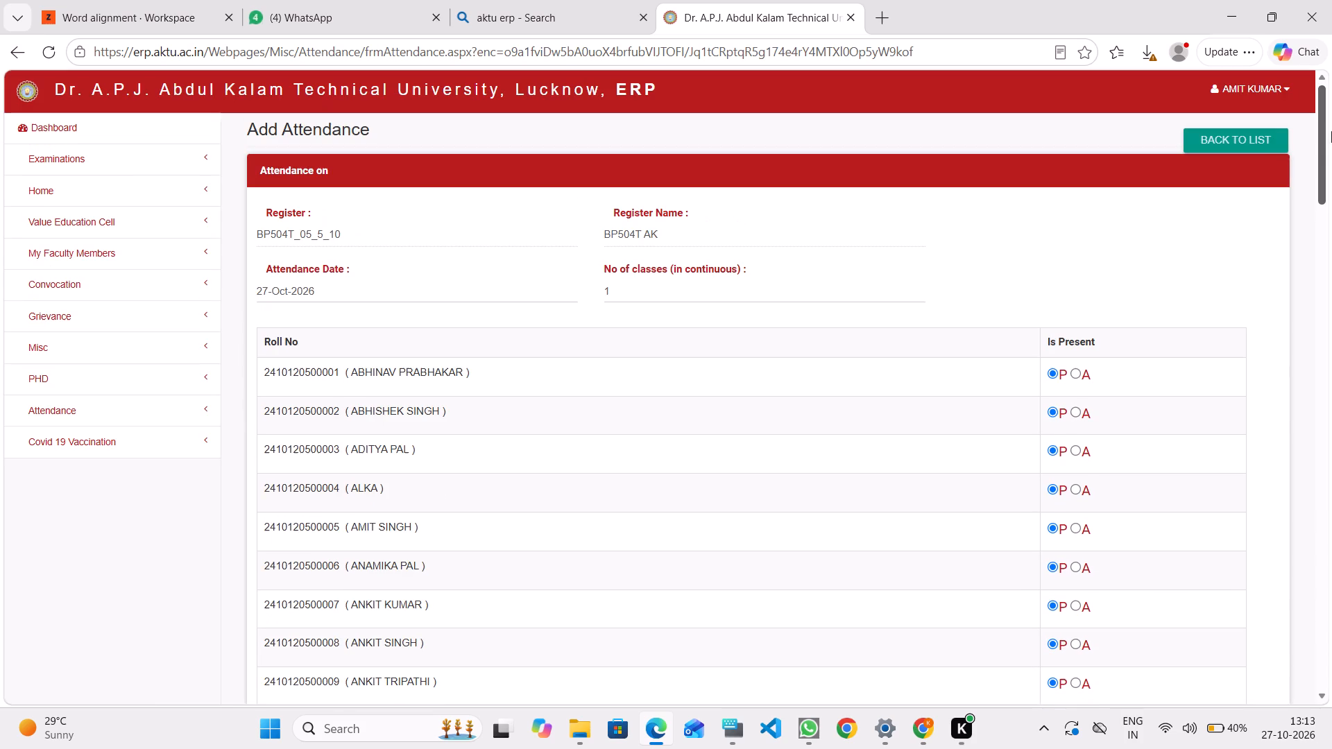
pyautogui.moveTo(1331, 131); pyautogui.dragTo(1204, 366)
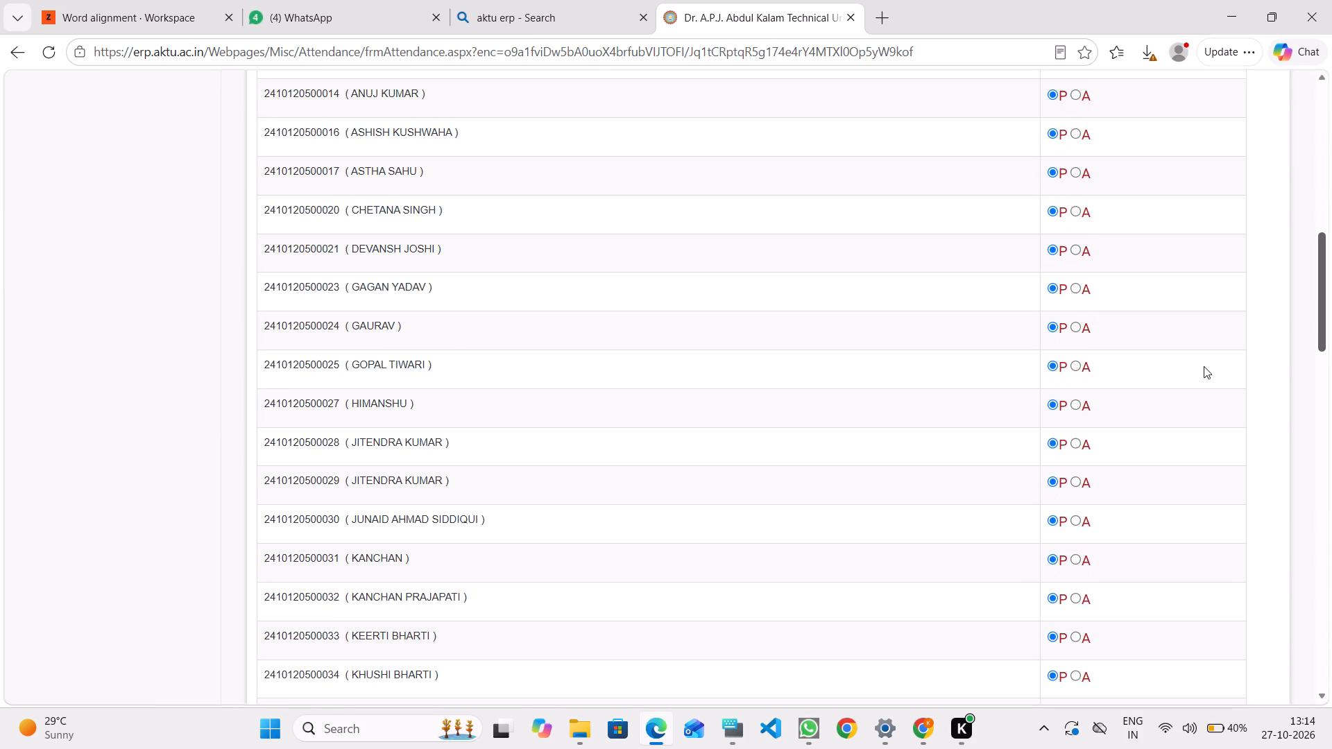
pyautogui.moveTo(1204, 366); pyautogui.dragTo(1281, 0)
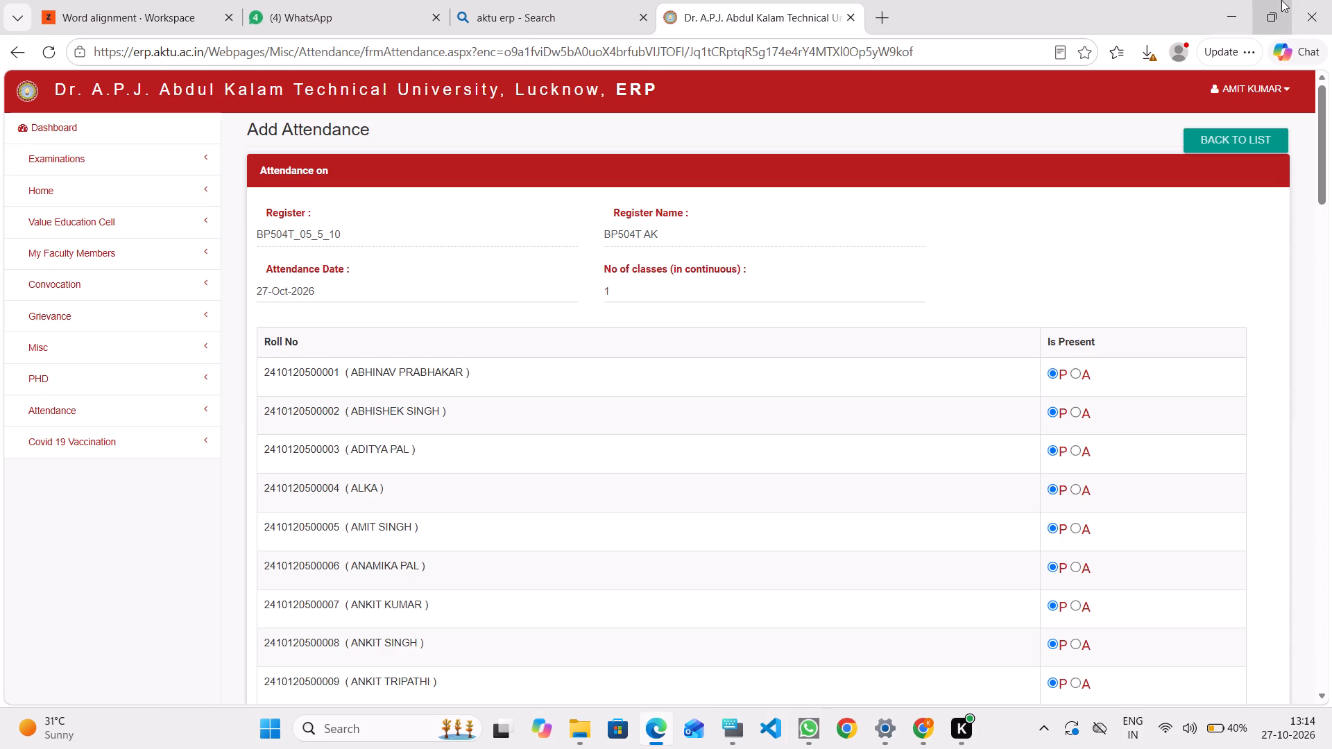
pyautogui.click(336, 288)
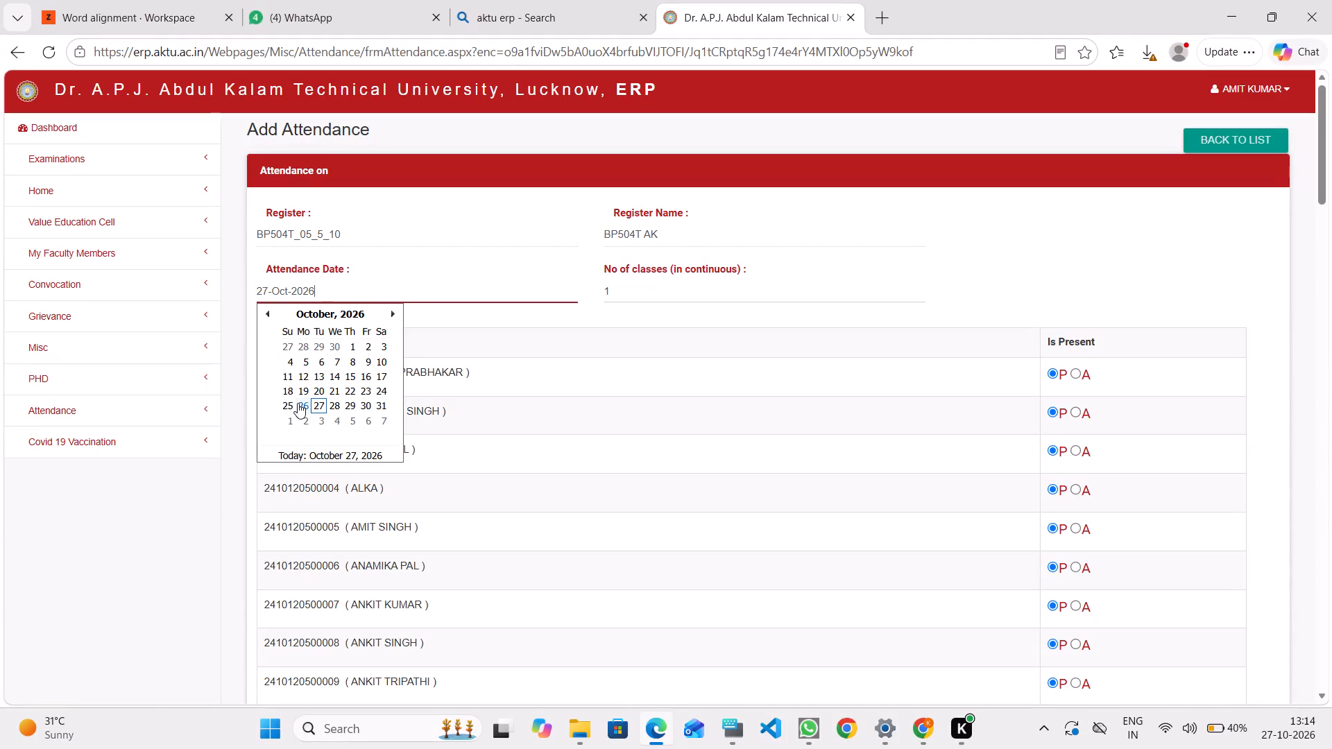
pyautogui.click(299, 408)
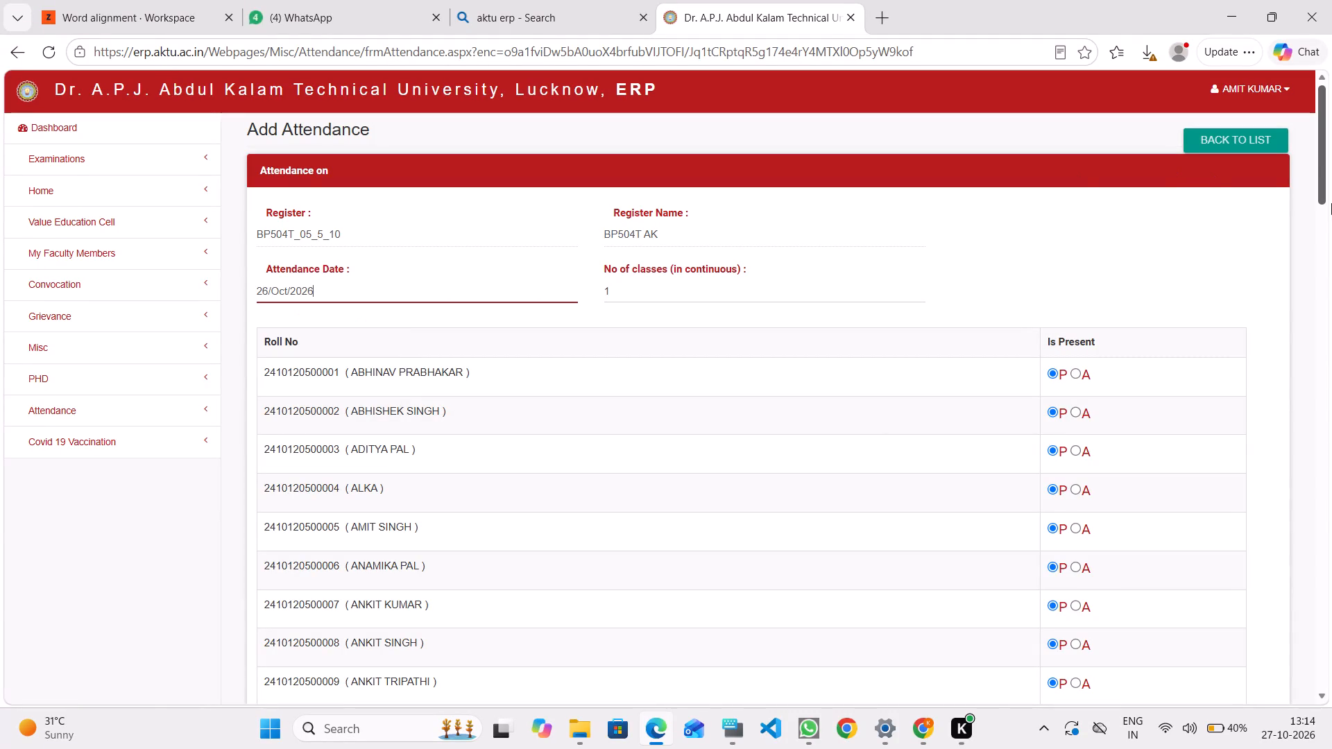
pyautogui.moveTo(1320, 194); pyautogui.dragTo(1331, 486)
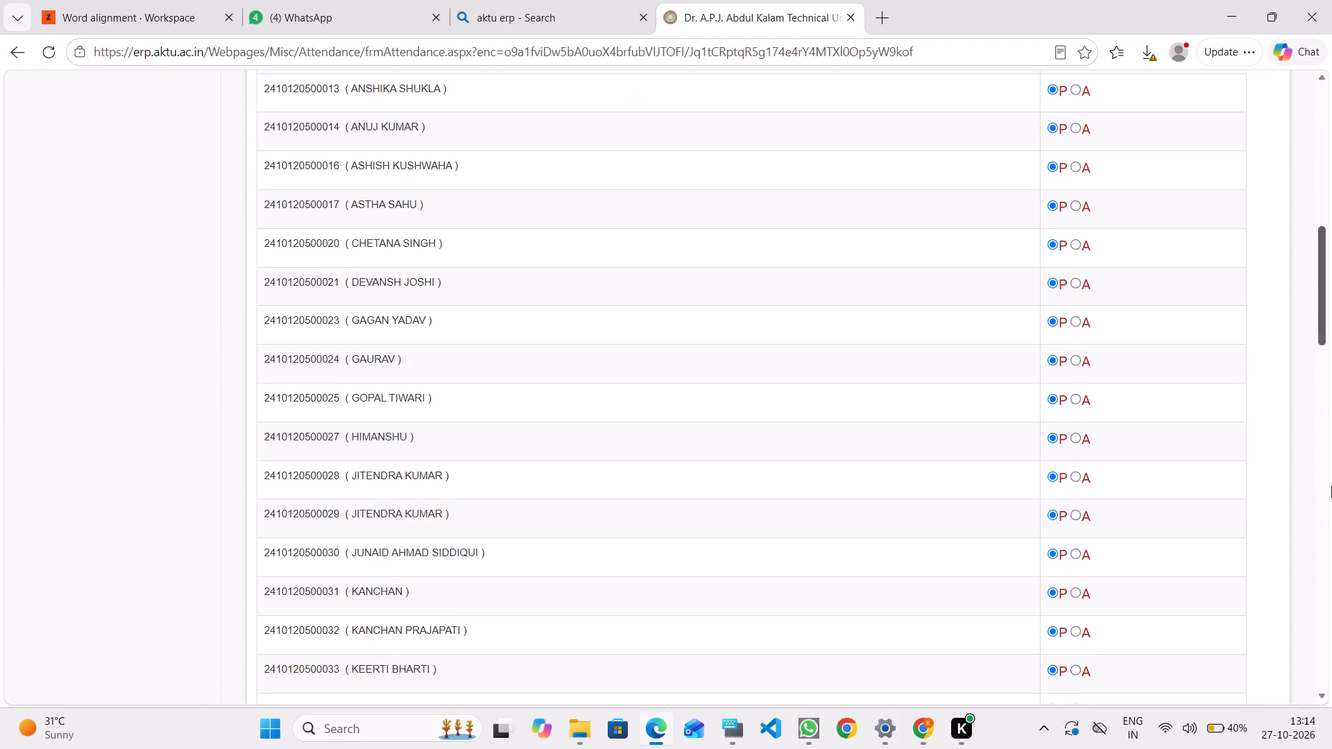
pyautogui.moveTo(1331, 486); pyautogui.dragTo(1328, 748)
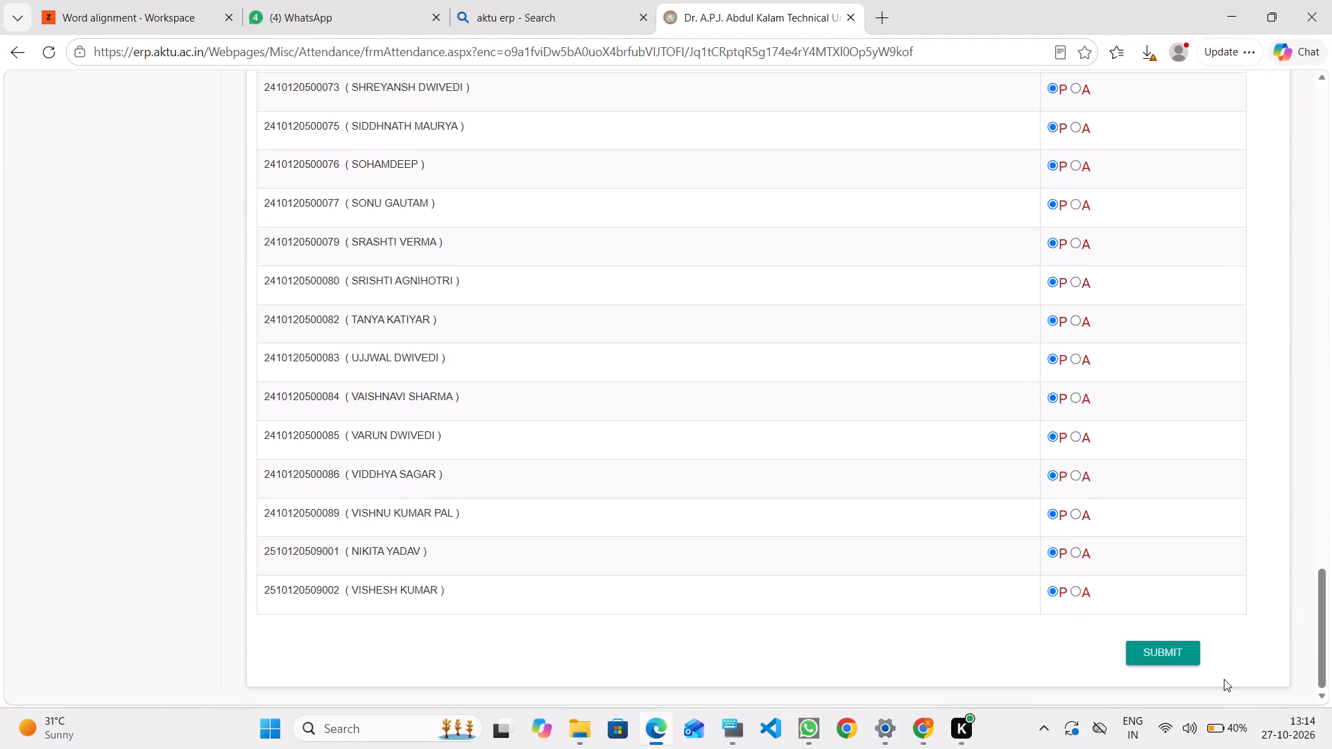
pyautogui.click(1178, 653)
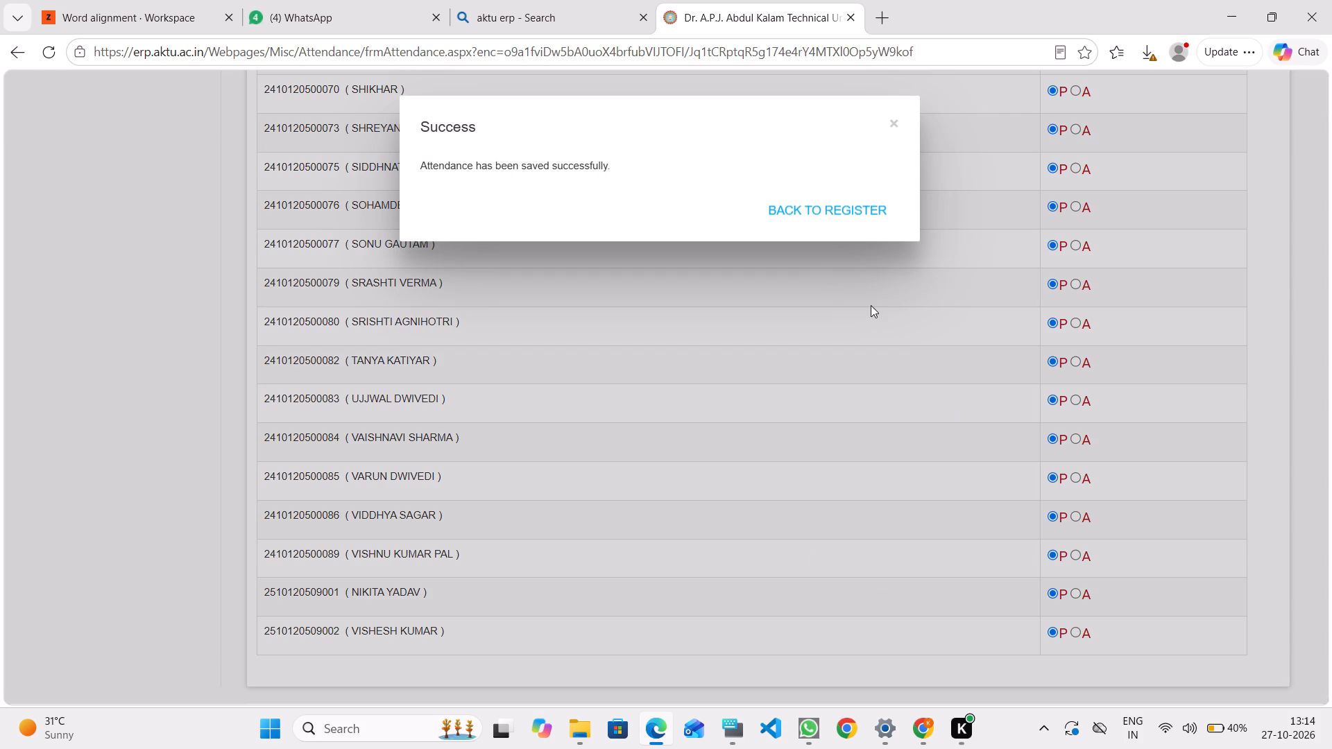
pyautogui.click(846, 212)
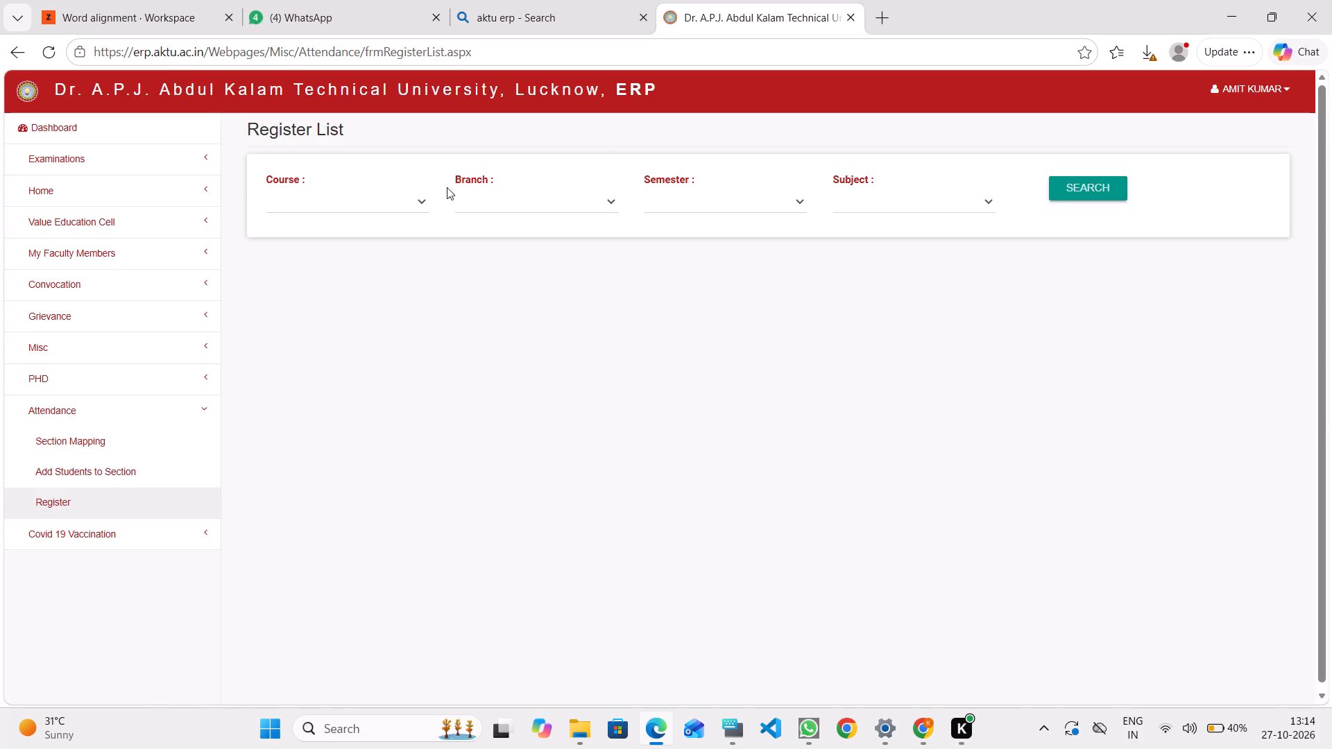
# Search the register list for course and branch Bachelor of Pharmacy, semester 5, subject BP504T (Pharmacognosy II Theory).
pyautogui.click(406, 202)
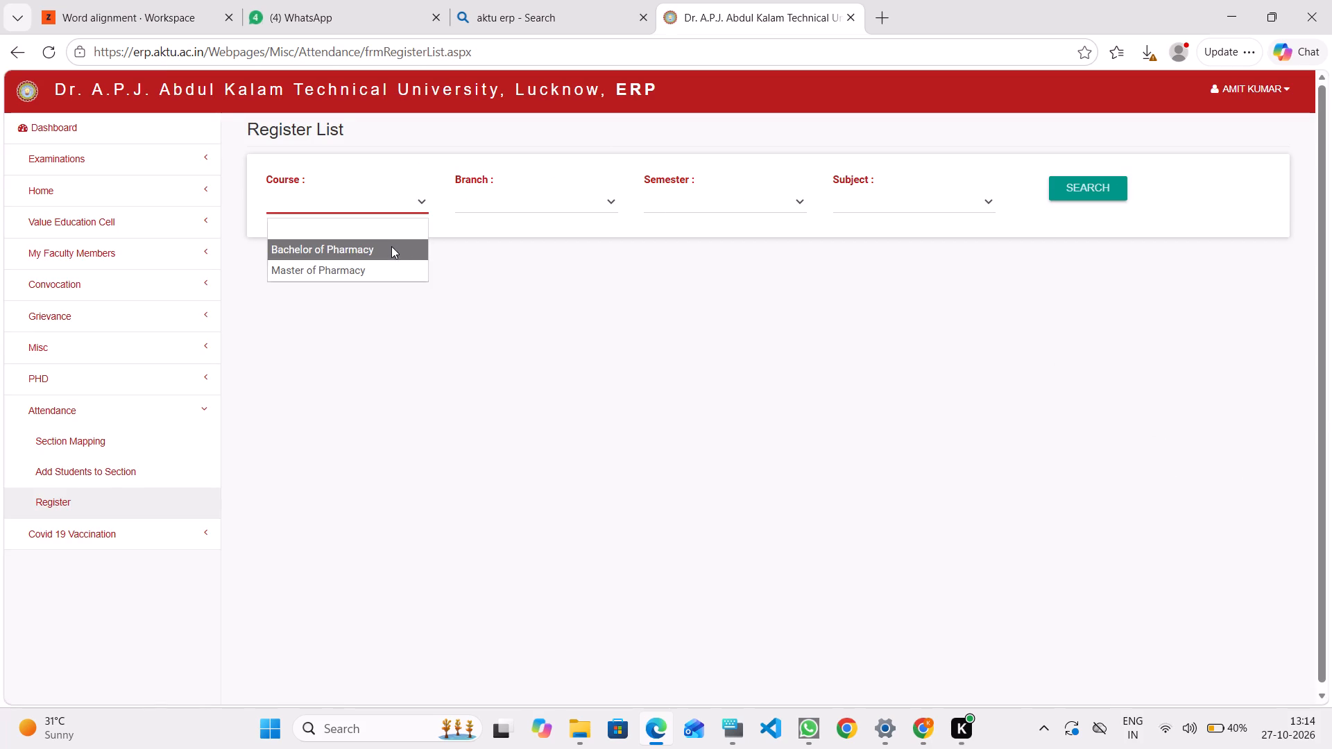
pyautogui.click(391, 246)
pyautogui.click(589, 198)
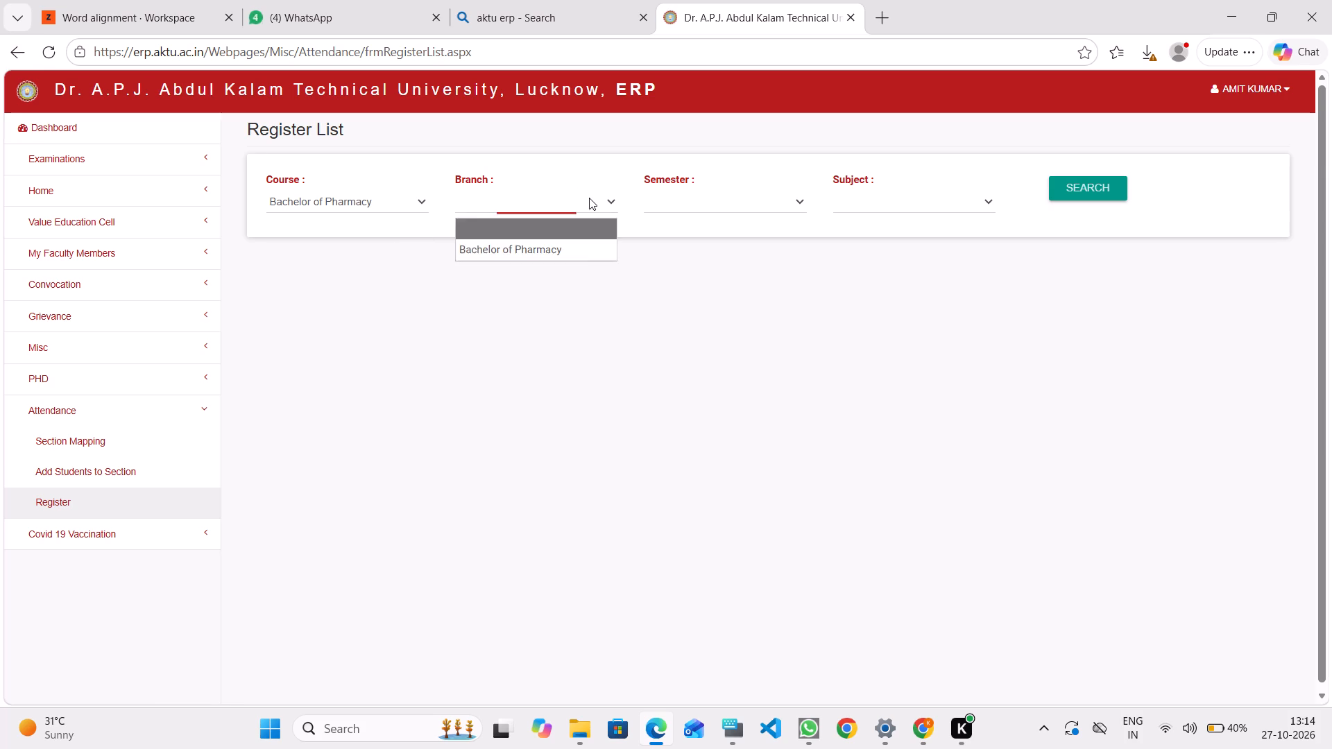
pyautogui.click(581, 248)
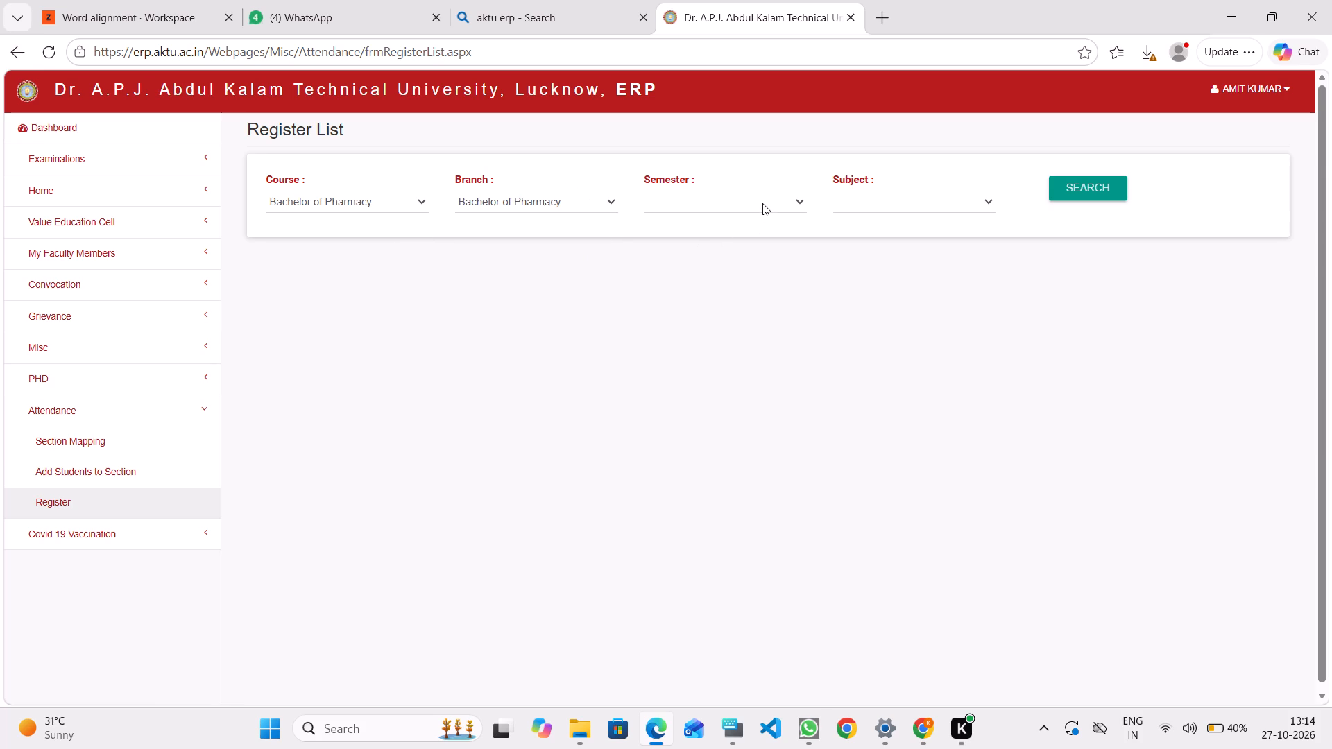
pyautogui.click(762, 203)
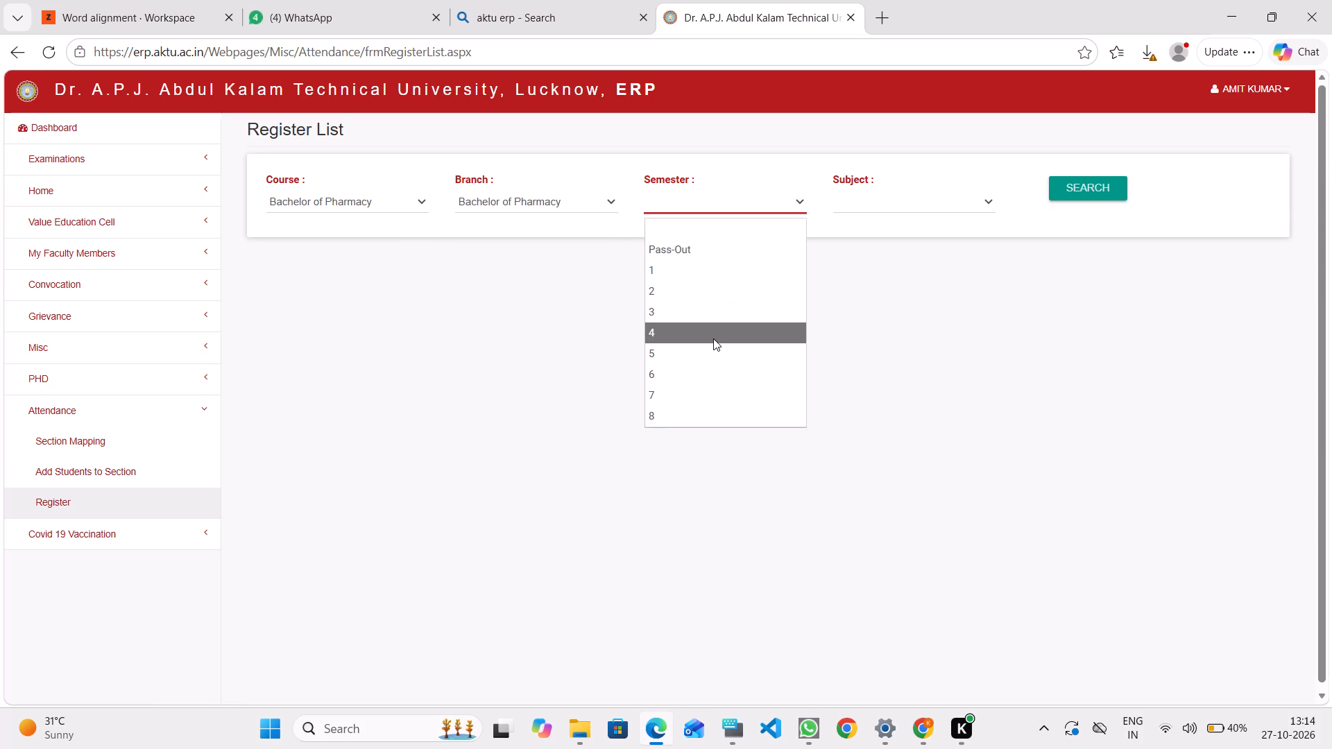
pyautogui.click(707, 354)
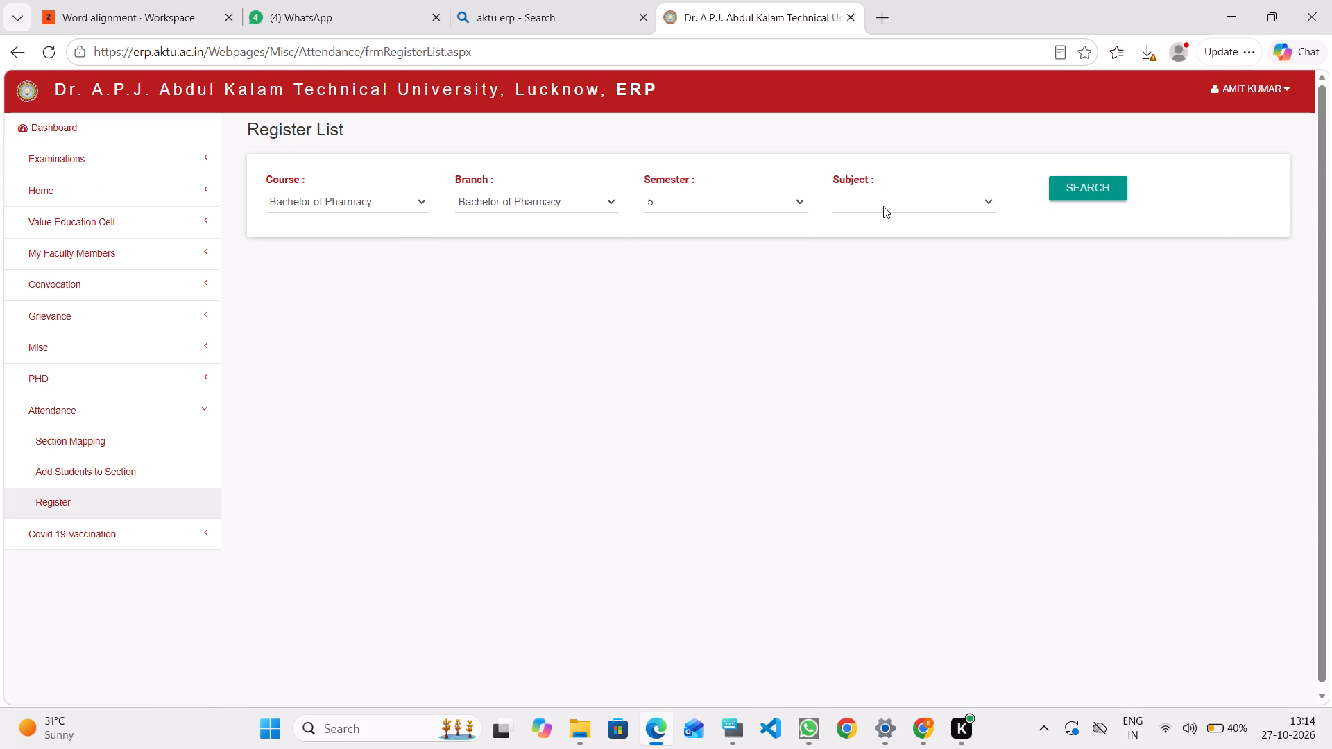
pyautogui.click(883, 206)
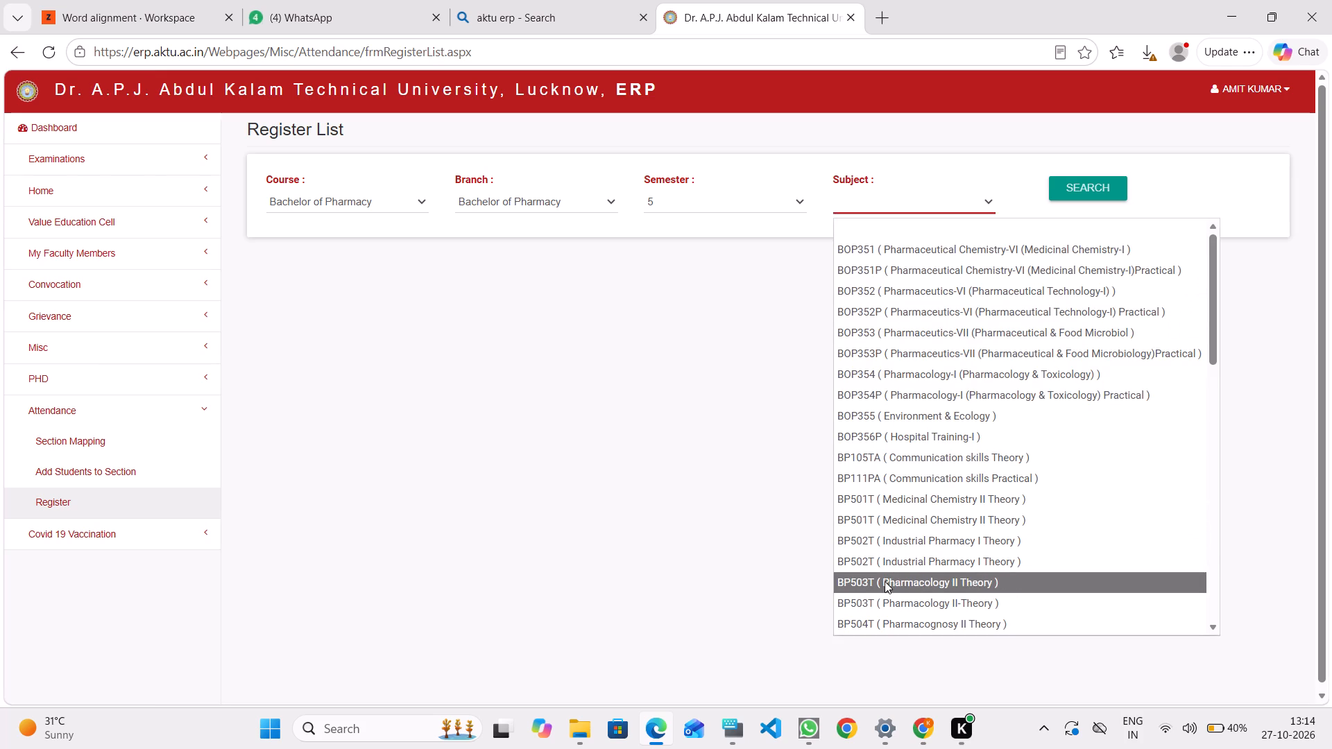
pyautogui.click(880, 619)
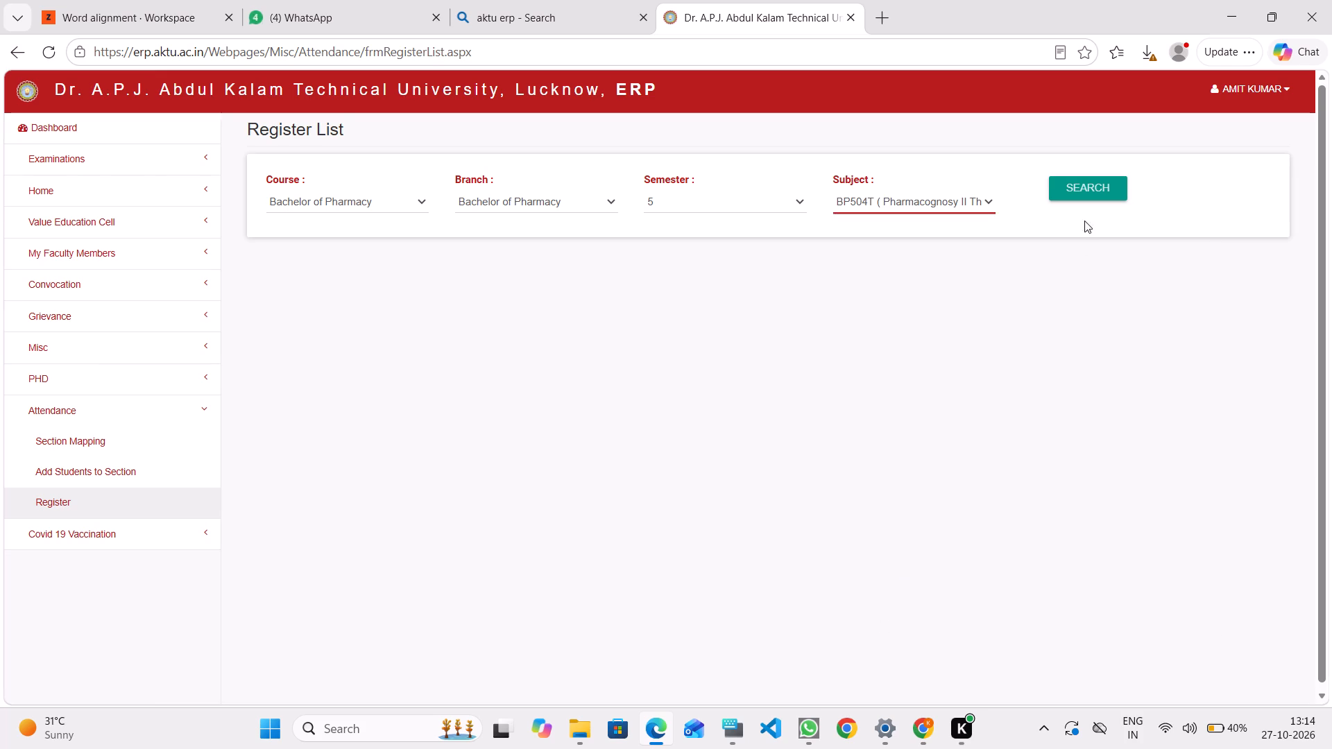
pyautogui.click(1104, 188)
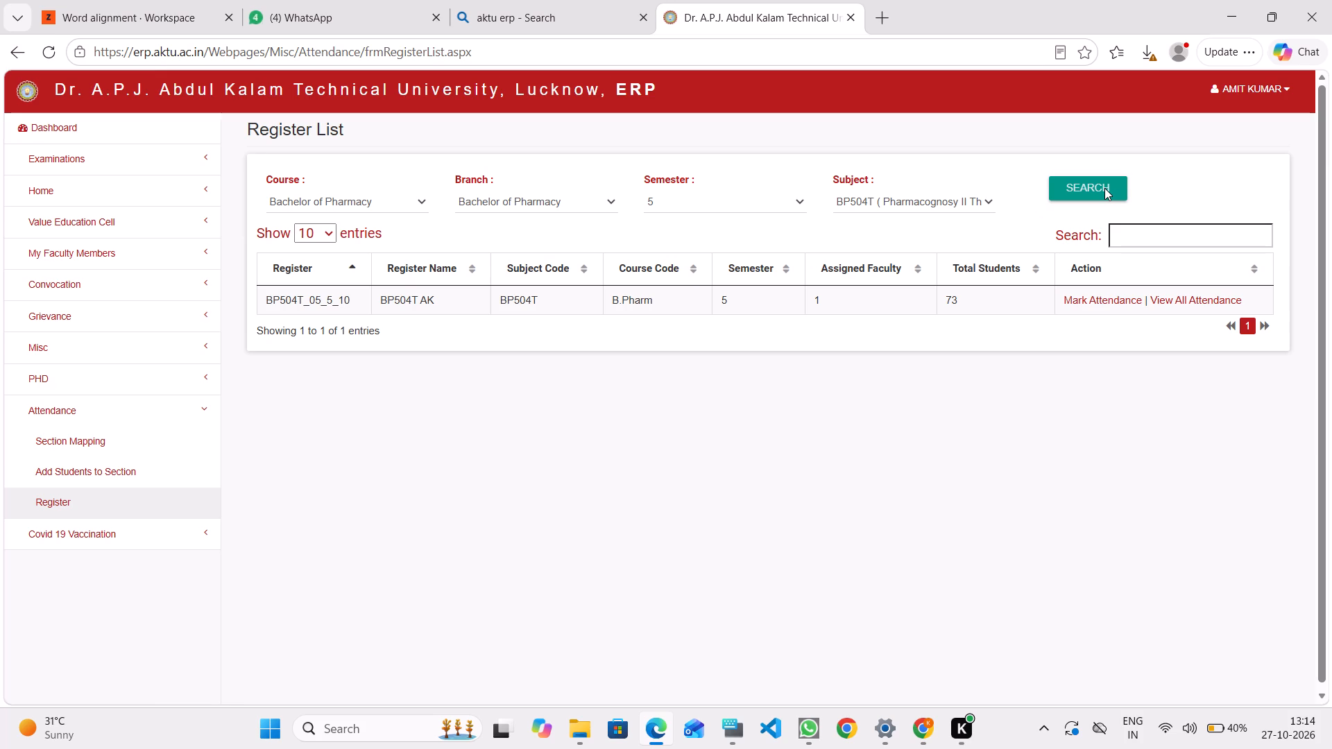
pyautogui.click(1104, 188)
# Submit BP504T AK attendance for 16-Sep-2026 with every student marked present and return to the register list.
pyautogui.click(1103, 302)
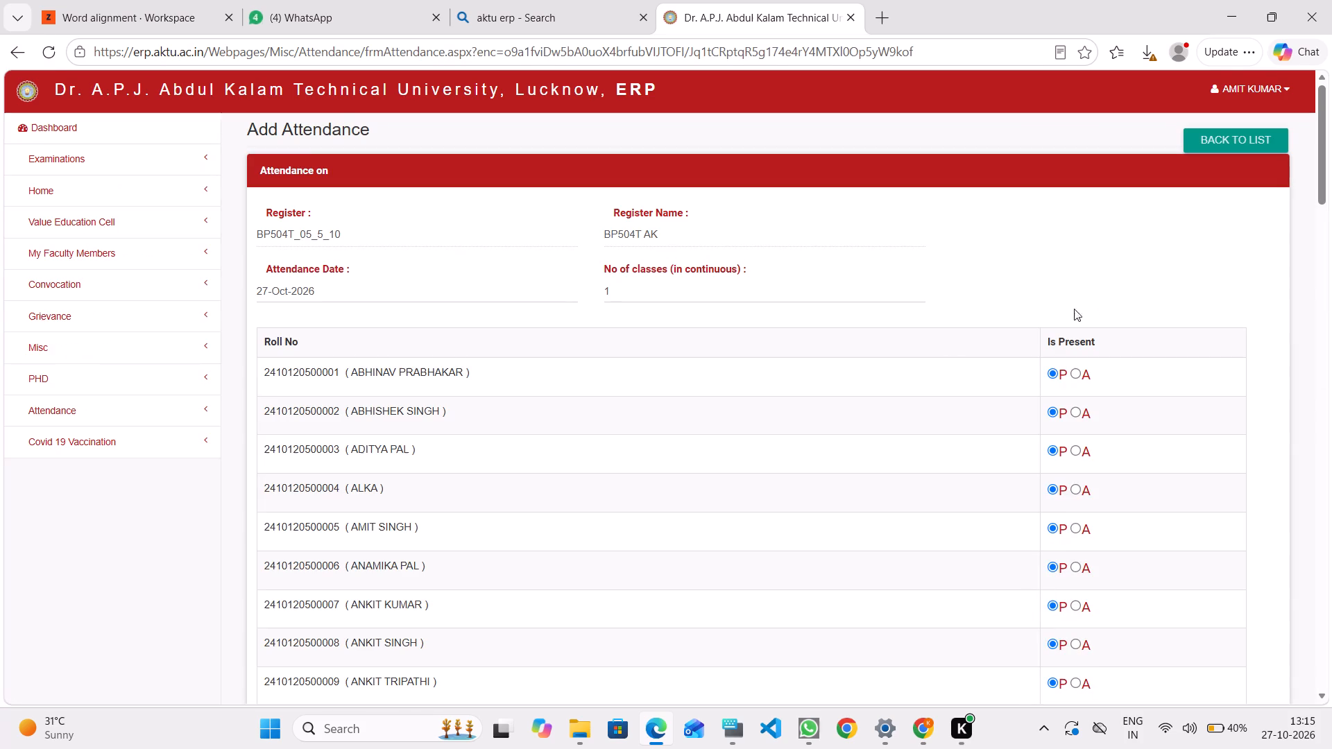
pyautogui.click(334, 286)
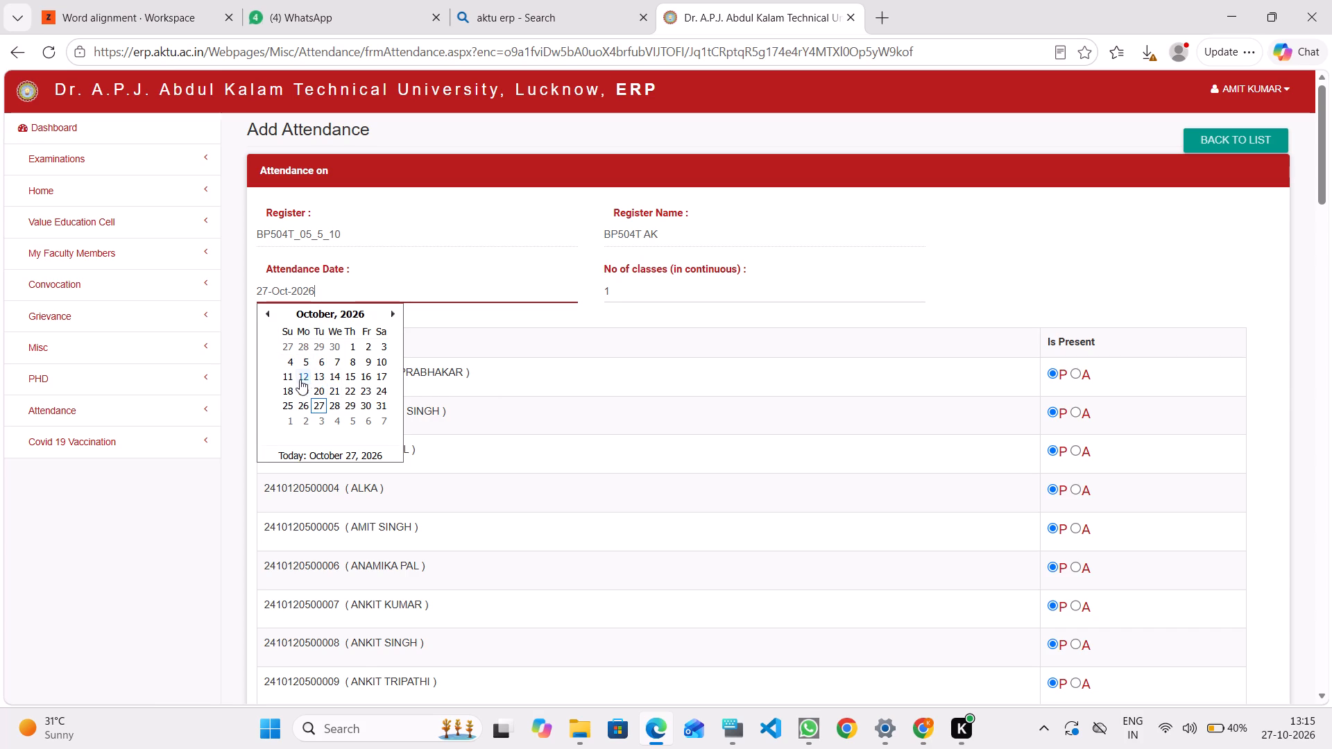
pyautogui.click(265, 309)
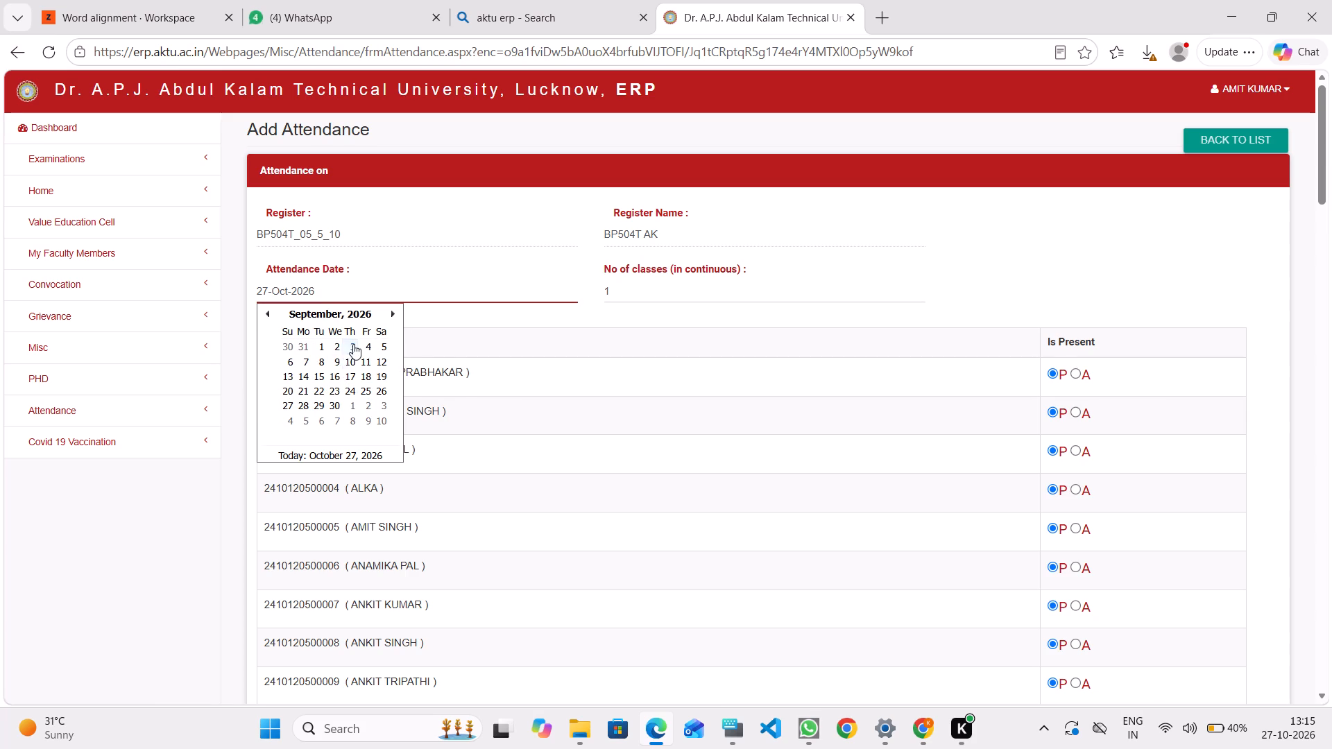
pyautogui.click(336, 379)
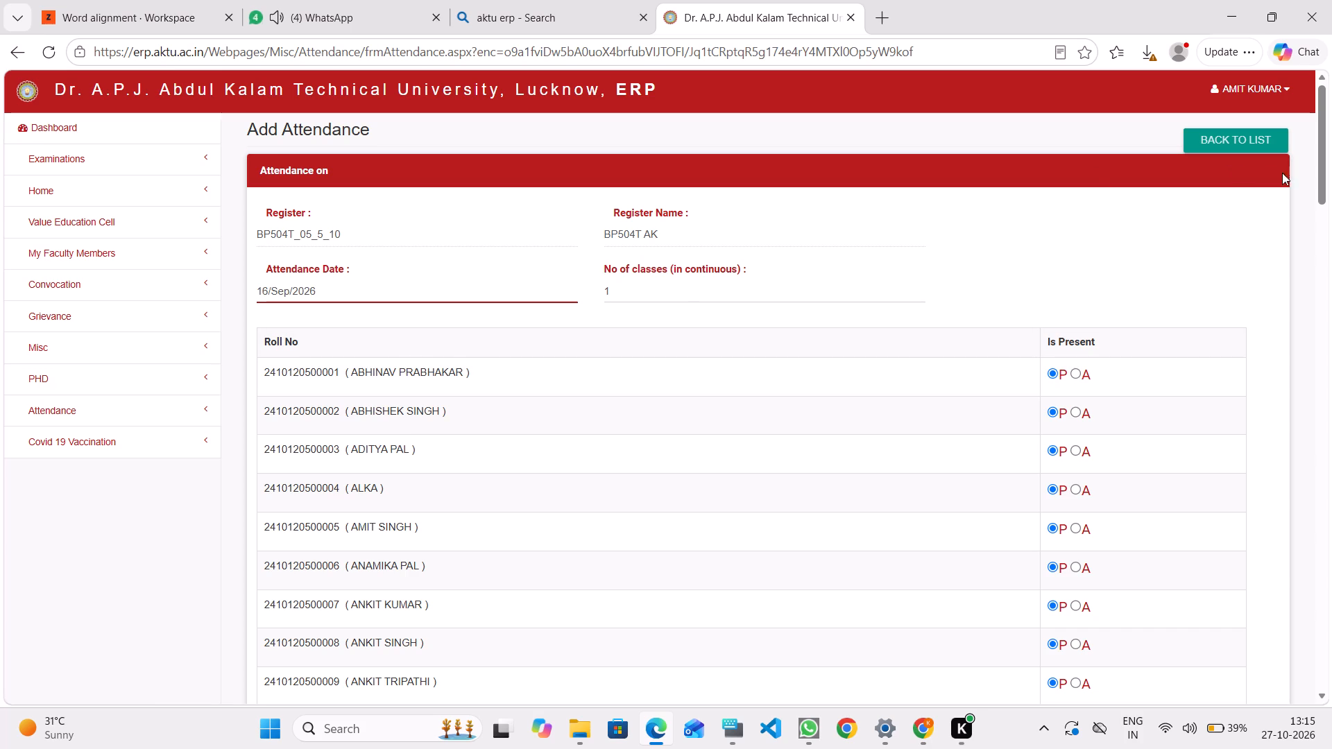
pyautogui.moveTo(1323, 177); pyautogui.dragTo(1323, 178)
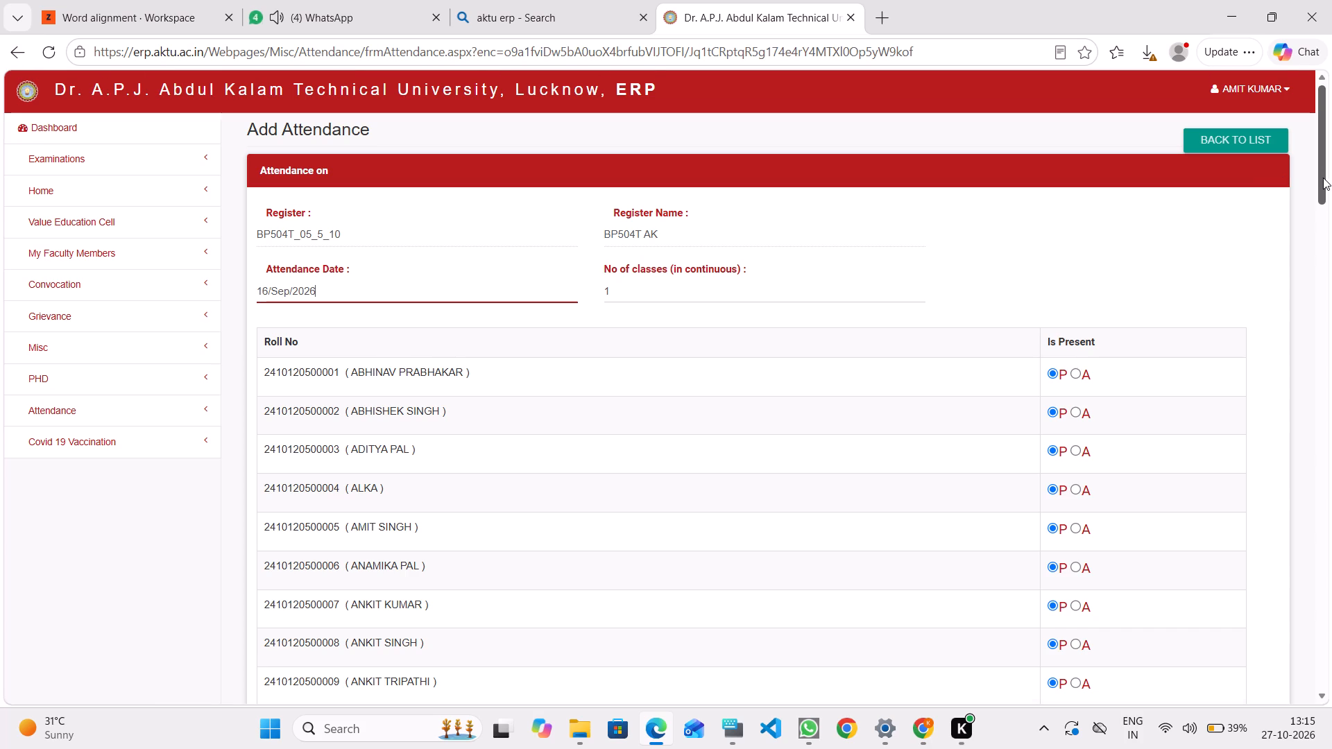
pyautogui.moveTo(1323, 178); pyautogui.dragTo(1331, 709)
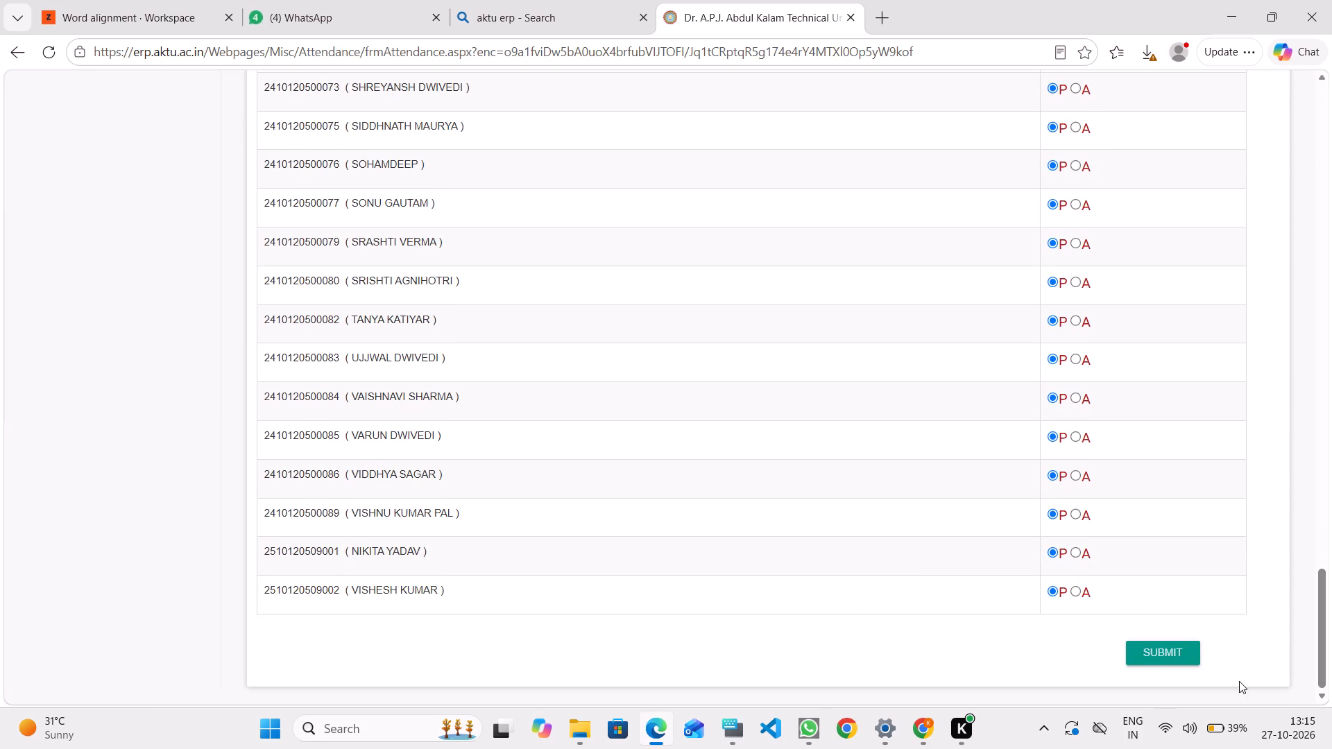
pyautogui.click(1161, 646)
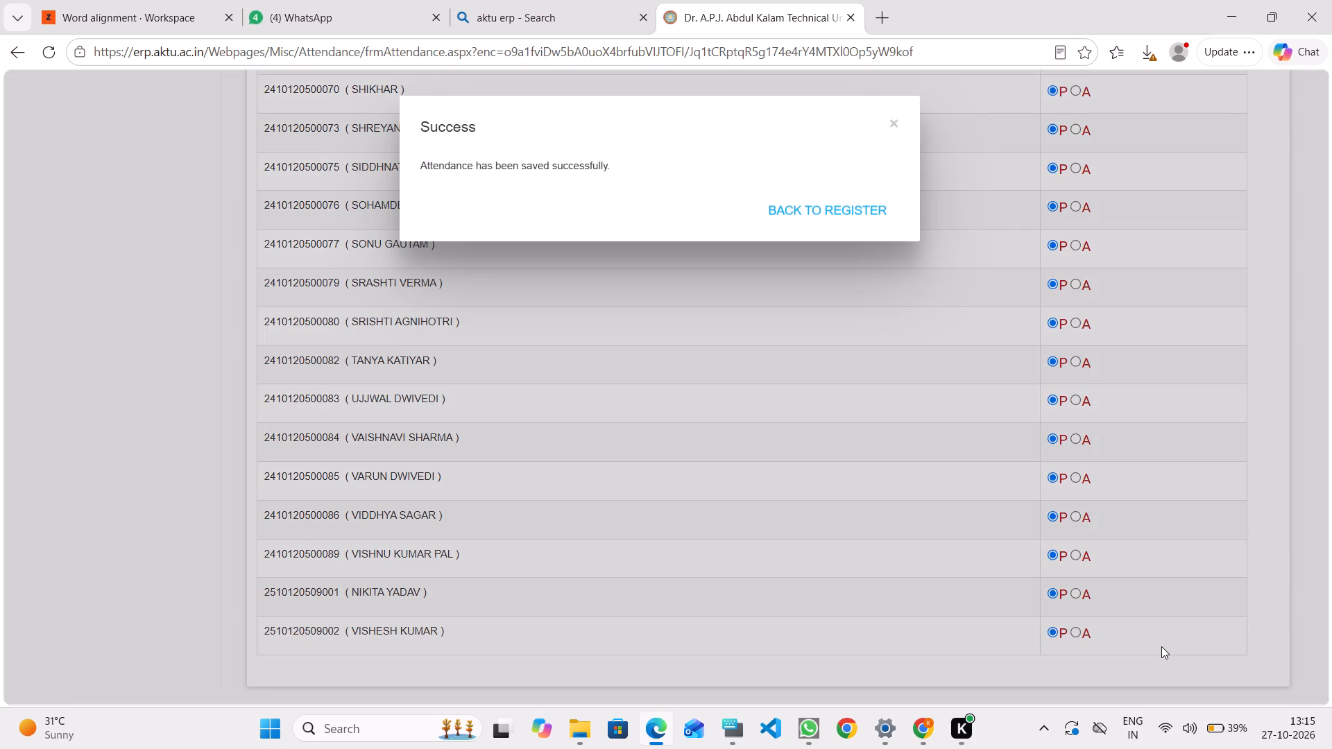
pyautogui.click(848, 212)
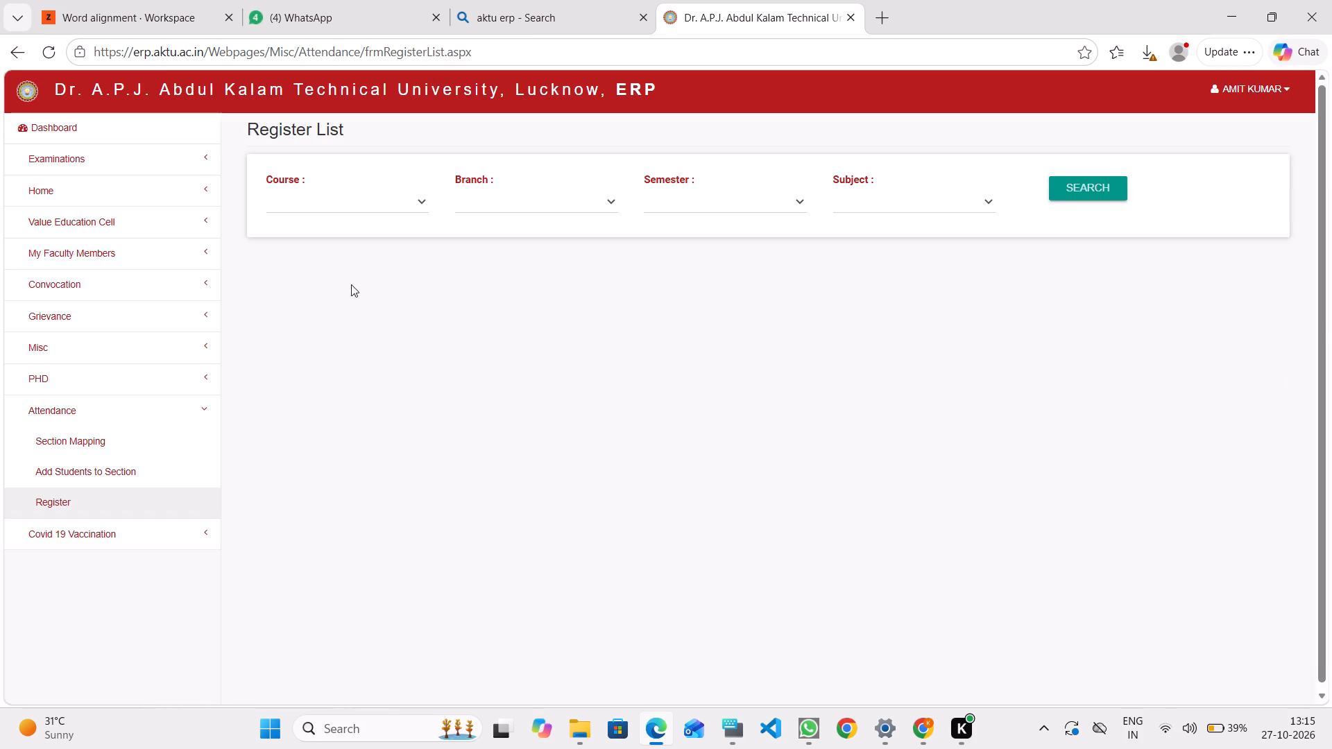
# Search the register list for course and branch Bachelor of Pharmacy, semester 5, subject BP504T (Pharmacognosy II Theory).
pyautogui.click(422, 205)
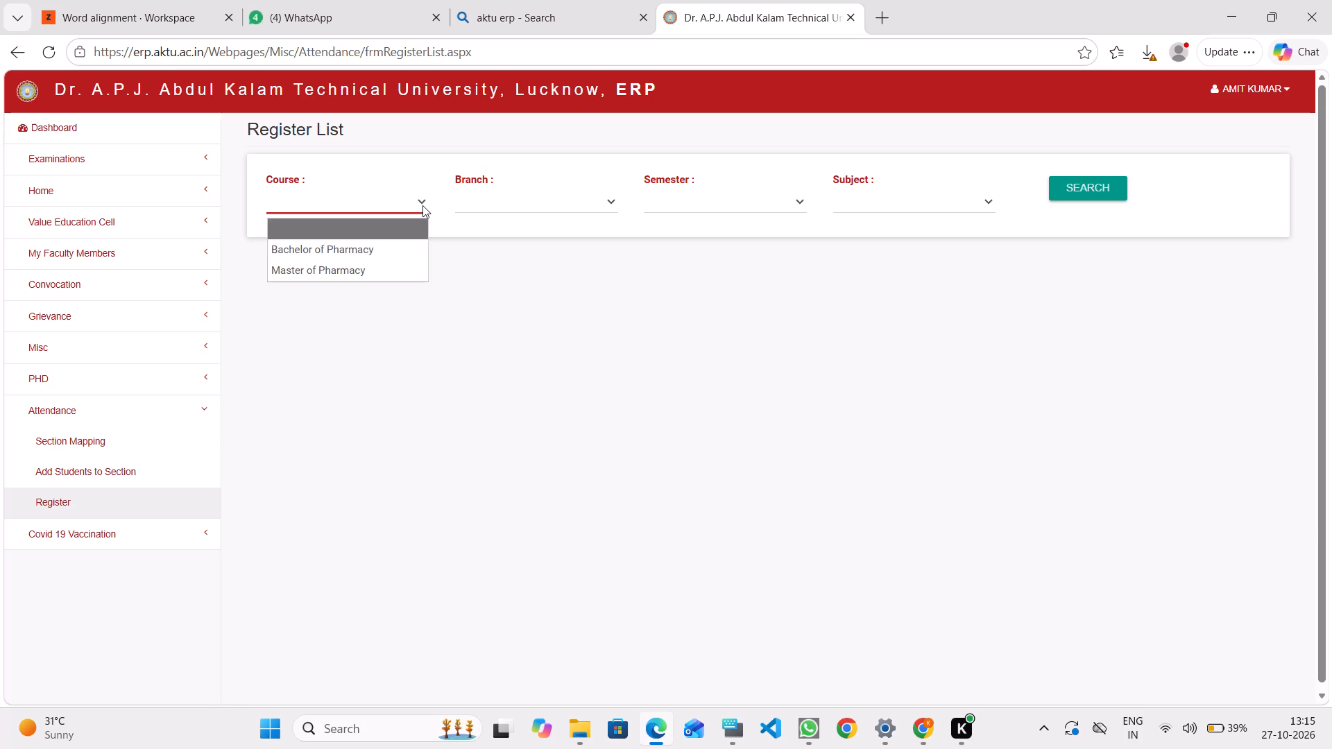
pyautogui.click(376, 241)
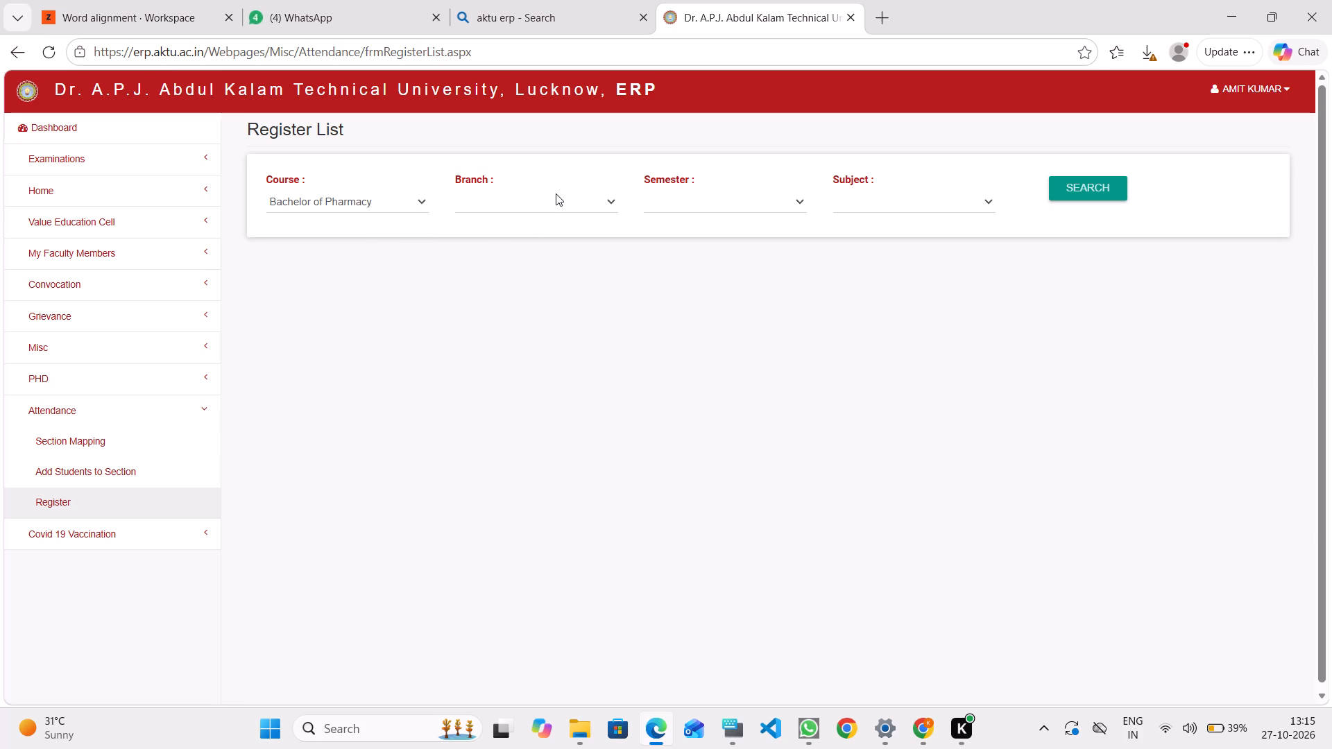
pyautogui.click(556, 198)
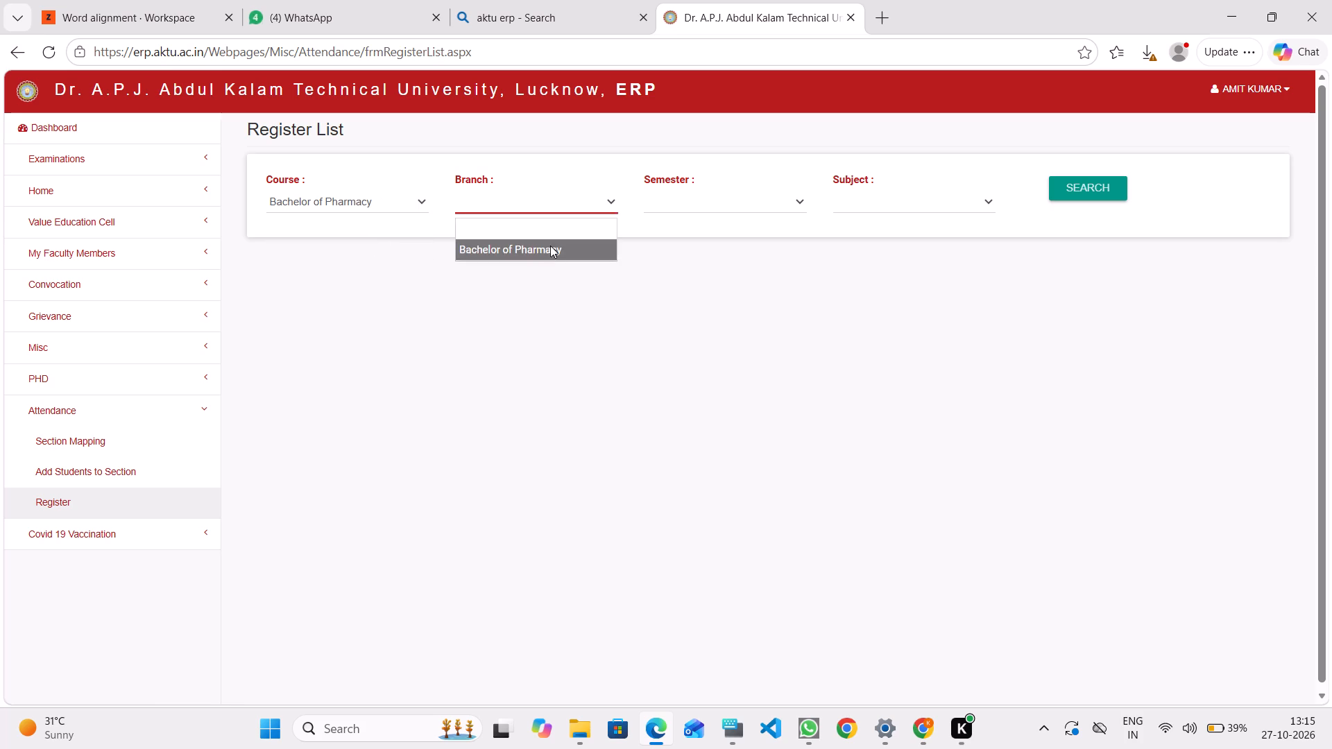
pyautogui.click(549, 250)
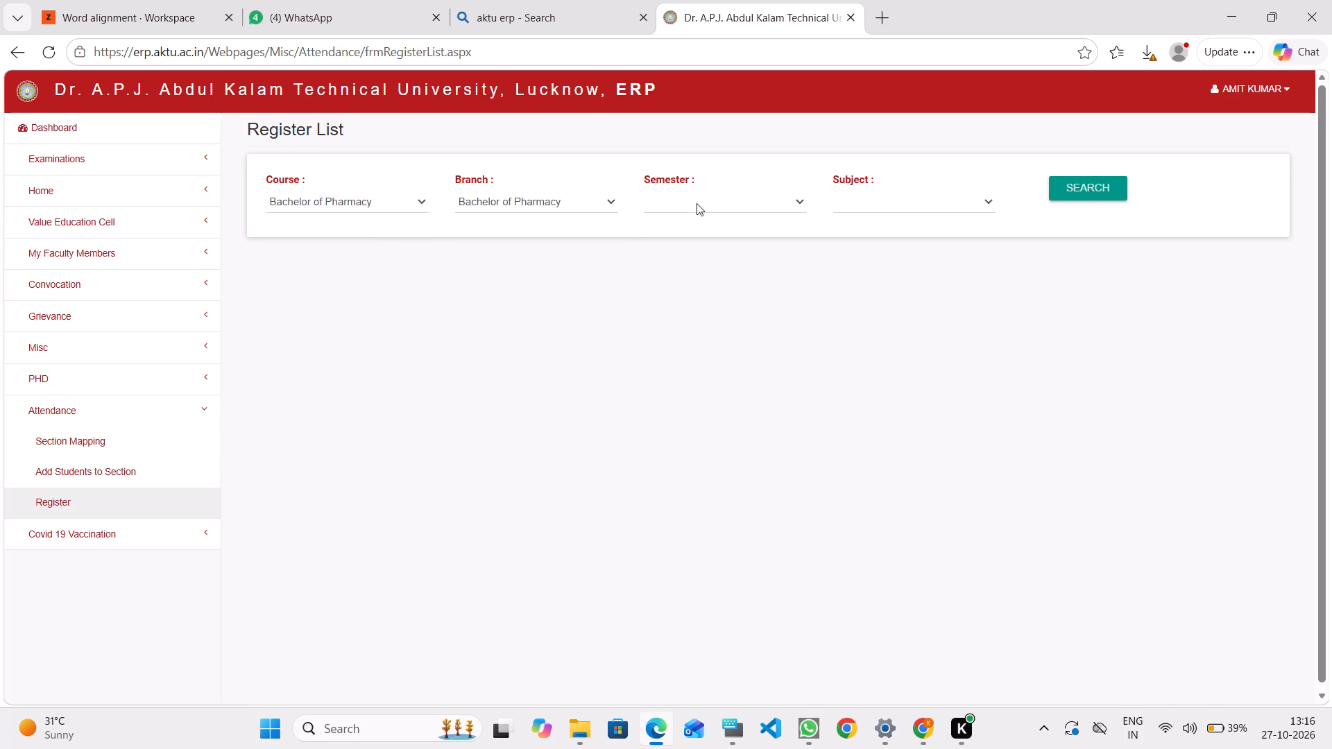
pyautogui.click(697, 203)
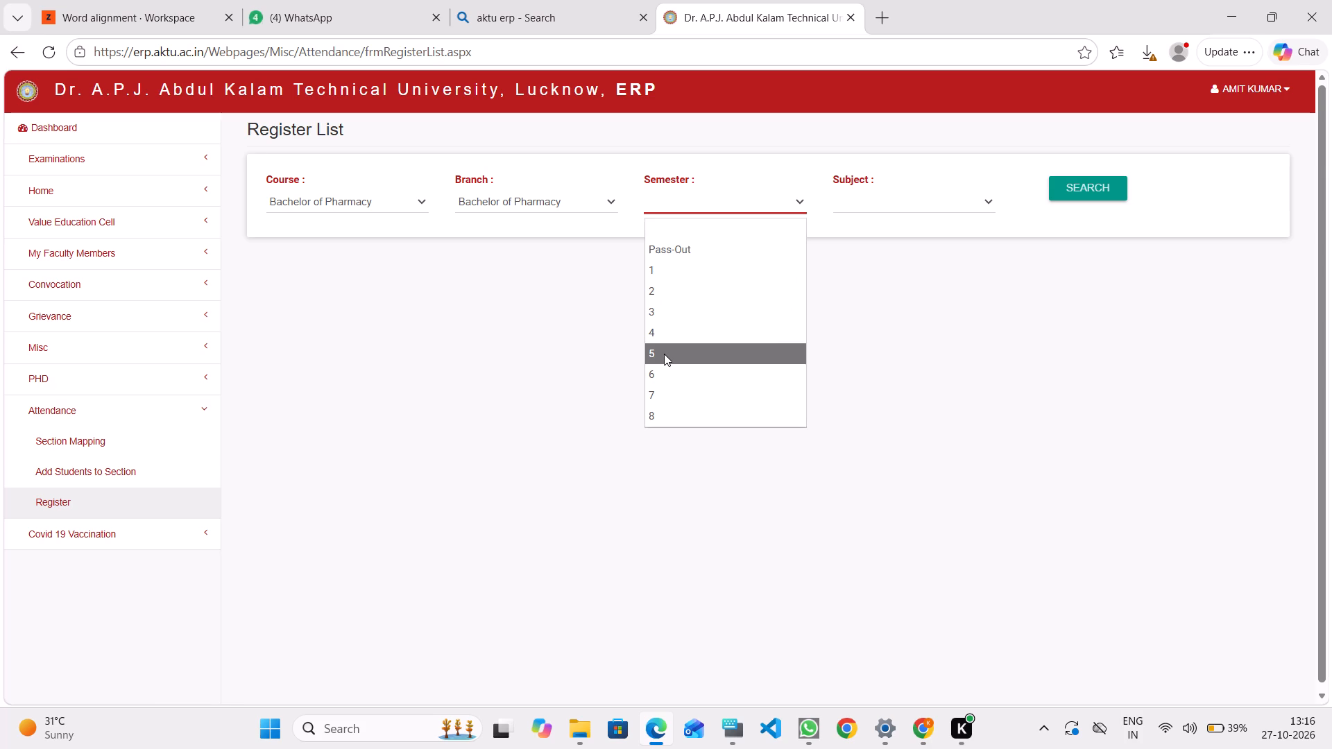
pyautogui.click(664, 354)
pyautogui.click(894, 207)
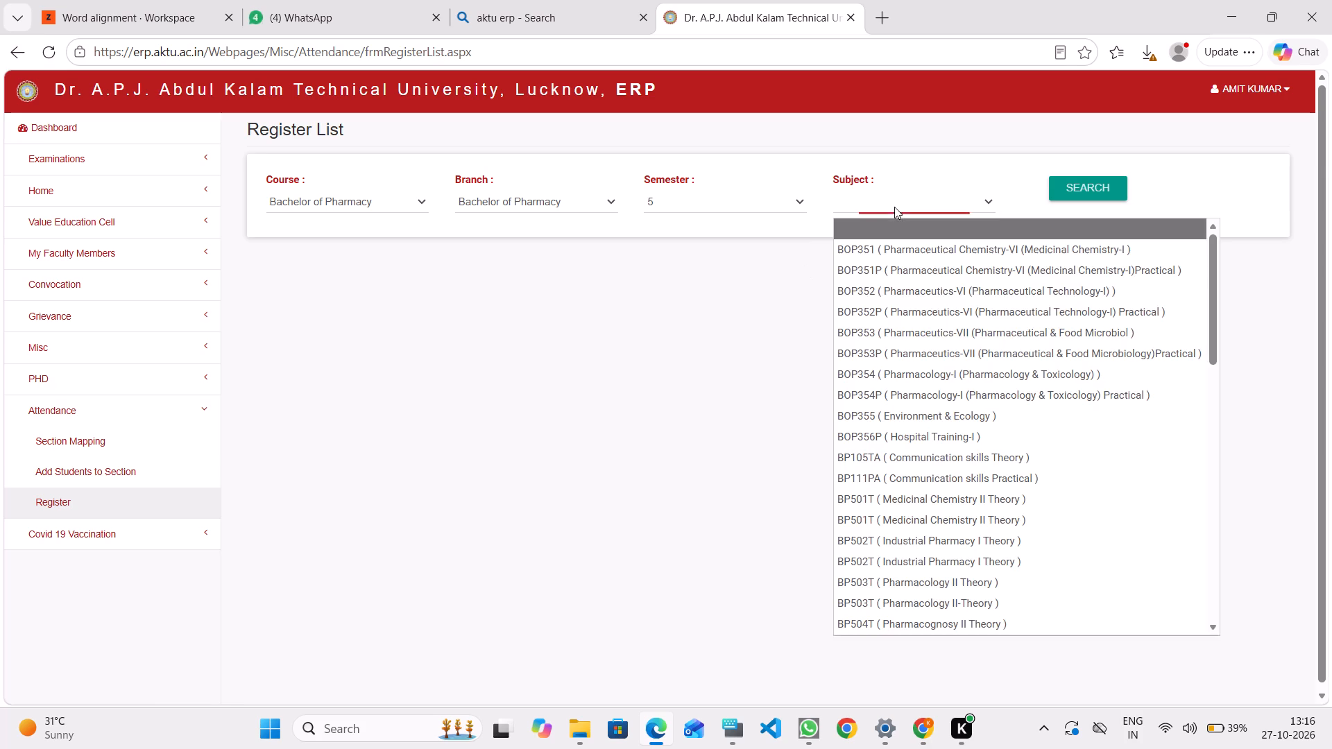
pyautogui.click(856, 626)
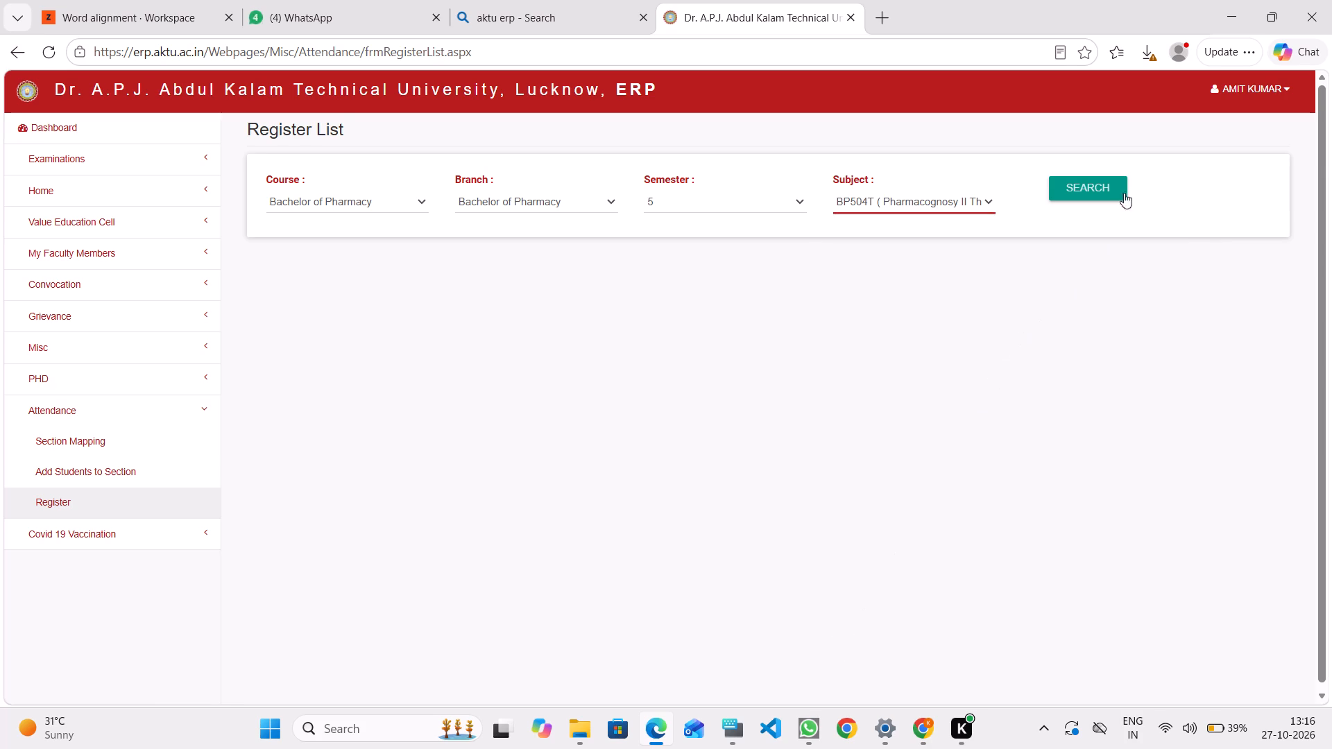
pyautogui.click(1102, 183)
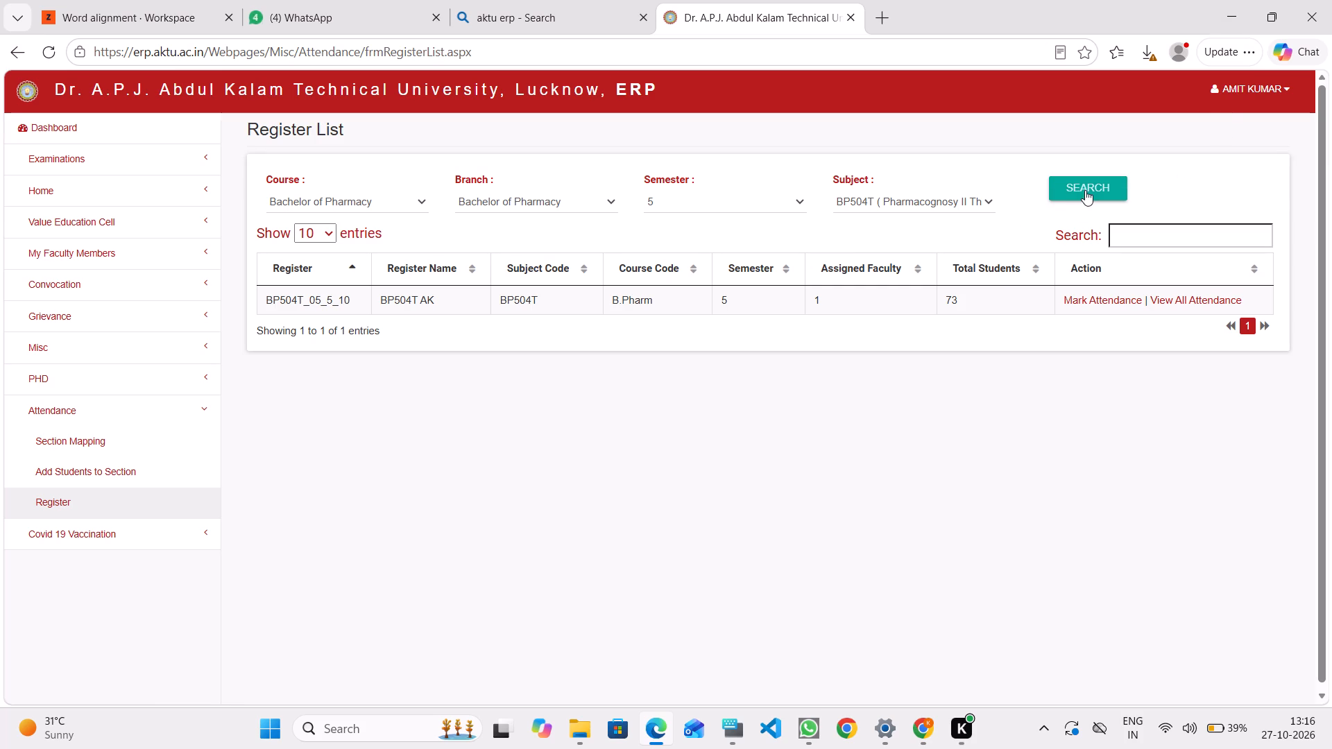
# Submit BP504T AK attendance for 15-Oct-2026 with every student marked present and return to the register list.
pyautogui.click(1095, 301)
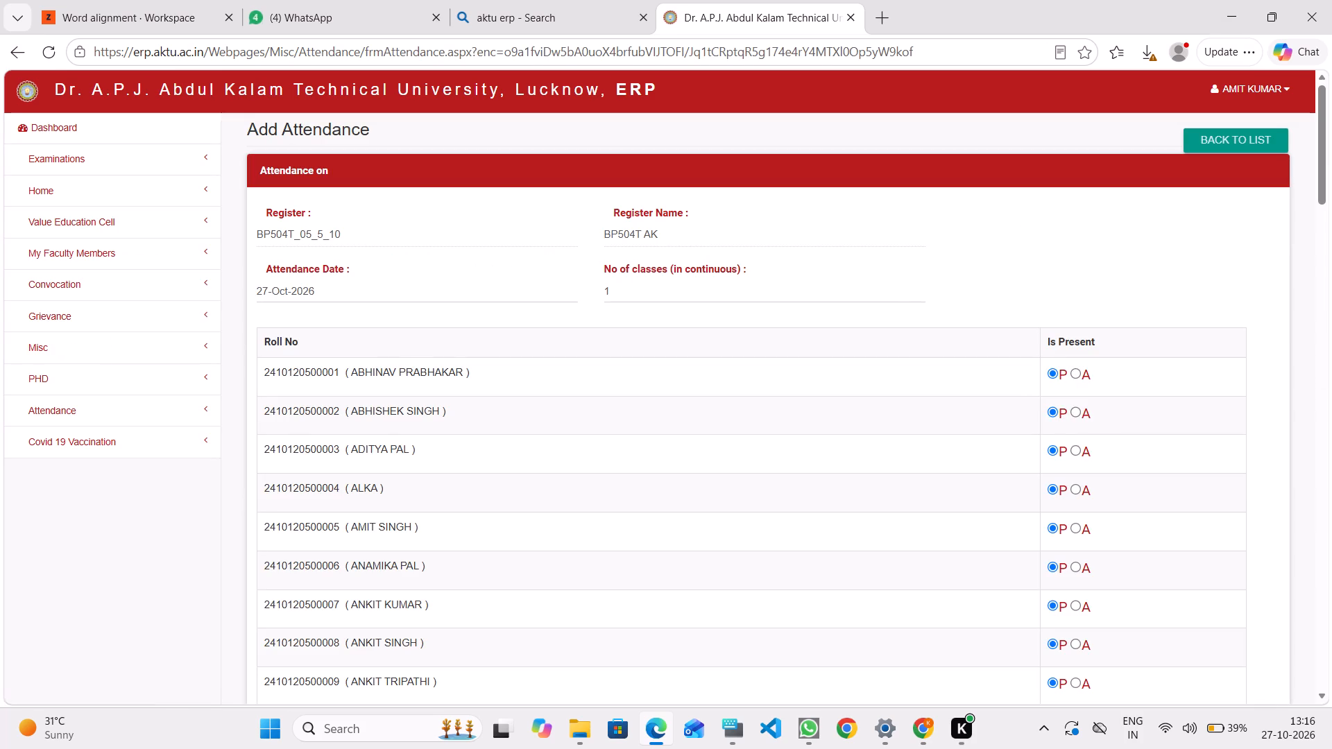
pyautogui.click(327, 290)
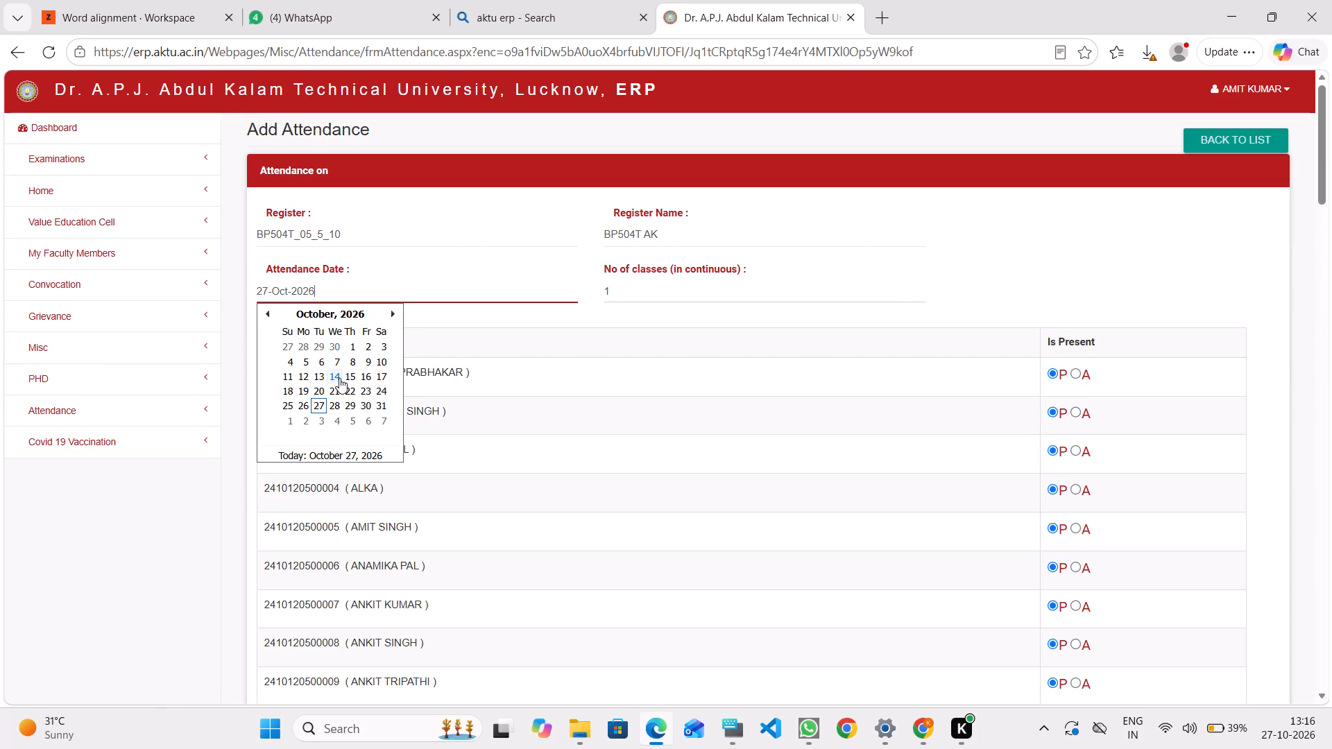
pyautogui.click(352, 378)
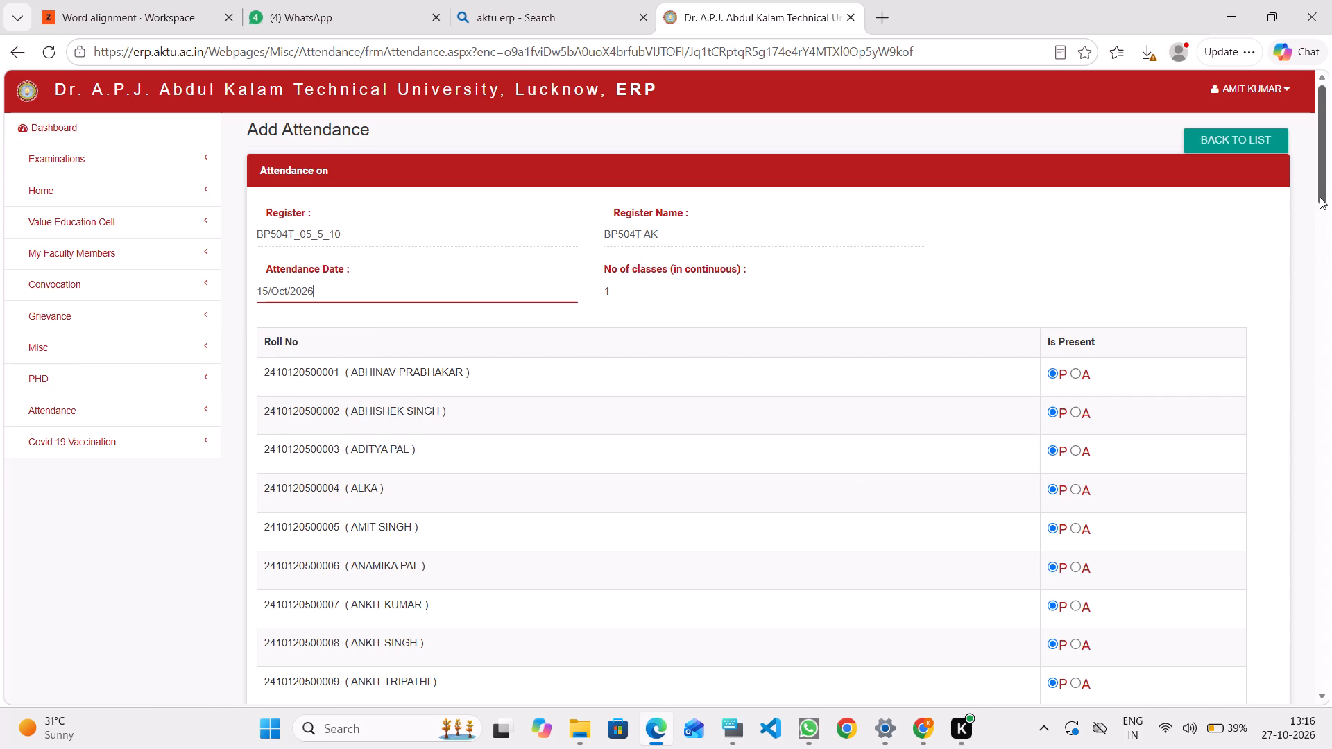
pyautogui.moveTo(1320, 197); pyautogui.dragTo(1330, 601)
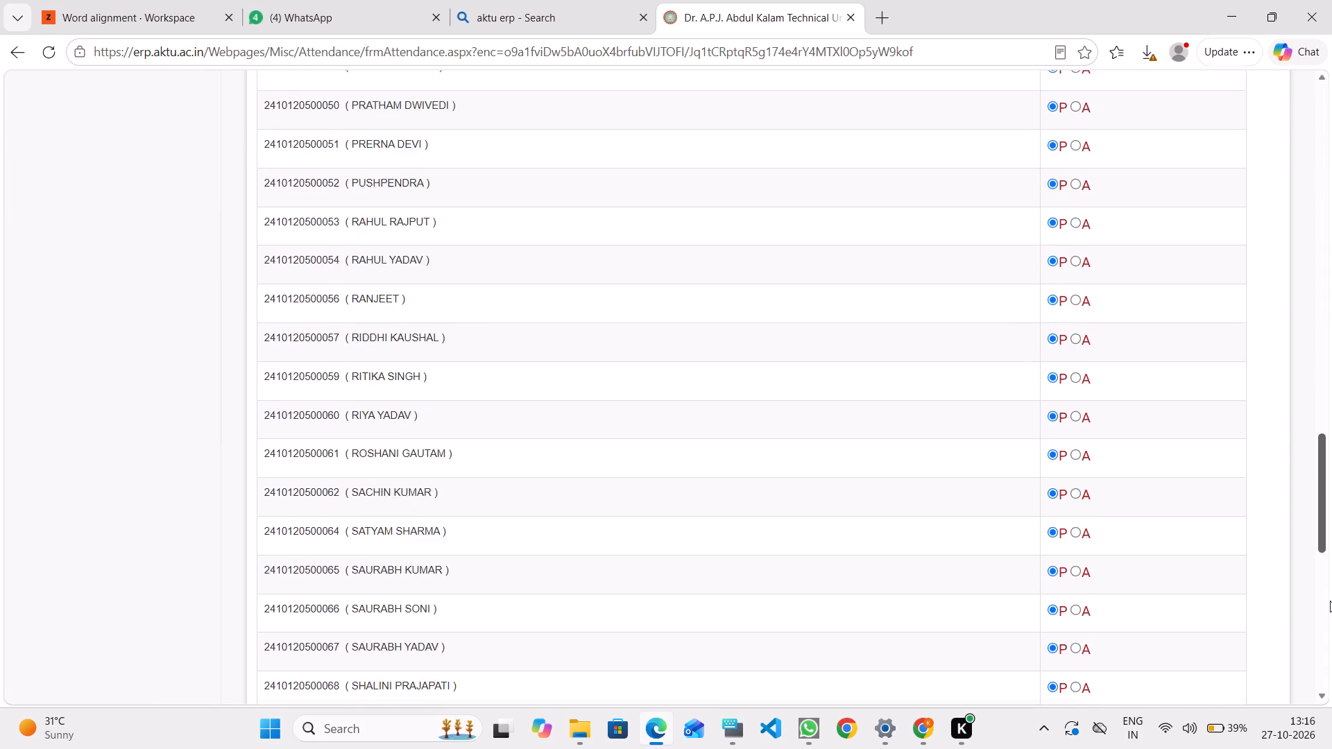
pyautogui.moveTo(1330, 601); pyautogui.dragTo(1326, 735)
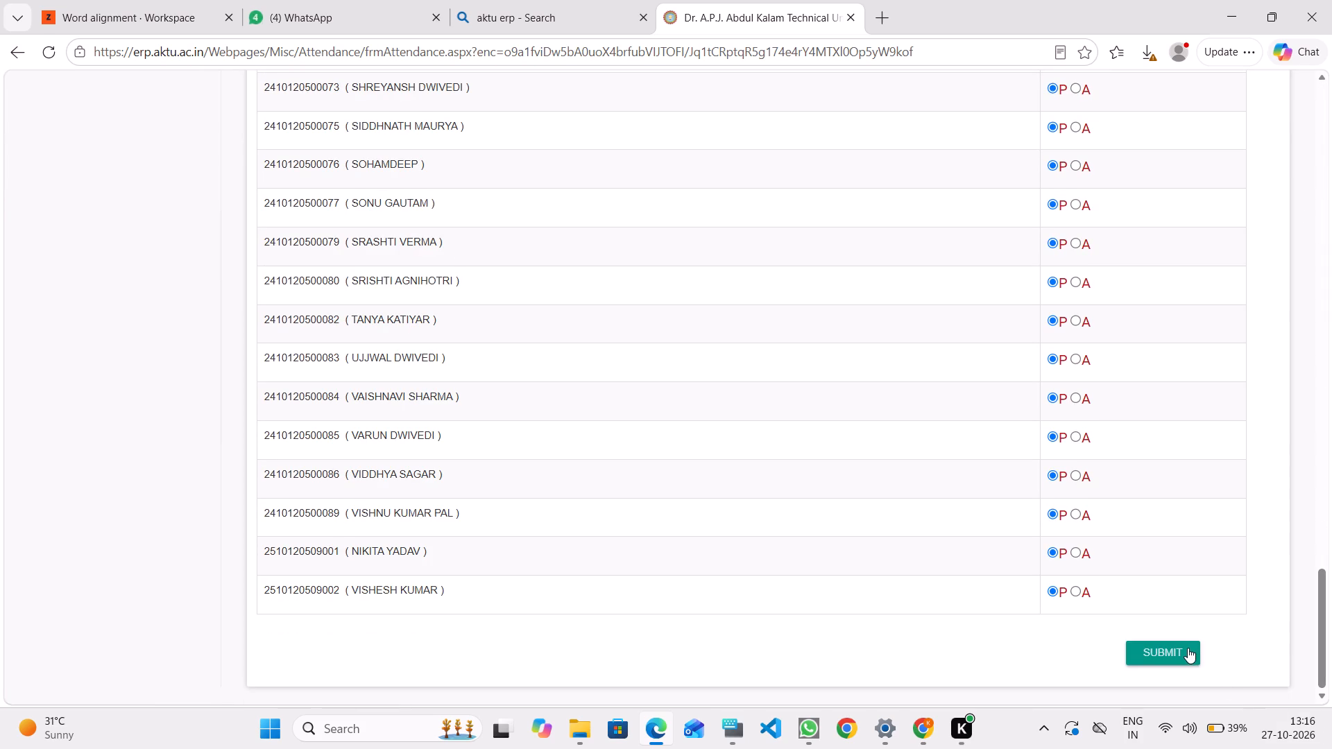
pyautogui.click(1188, 648)
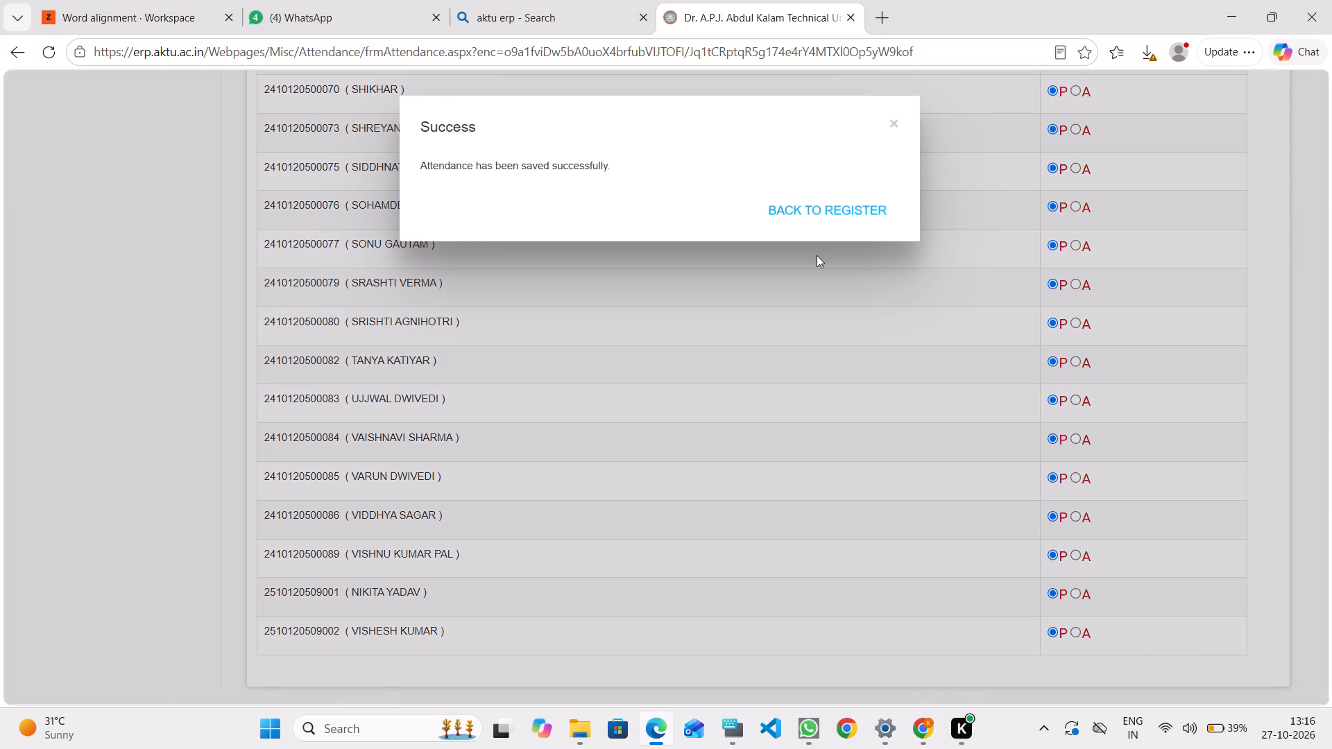
pyautogui.click(831, 207)
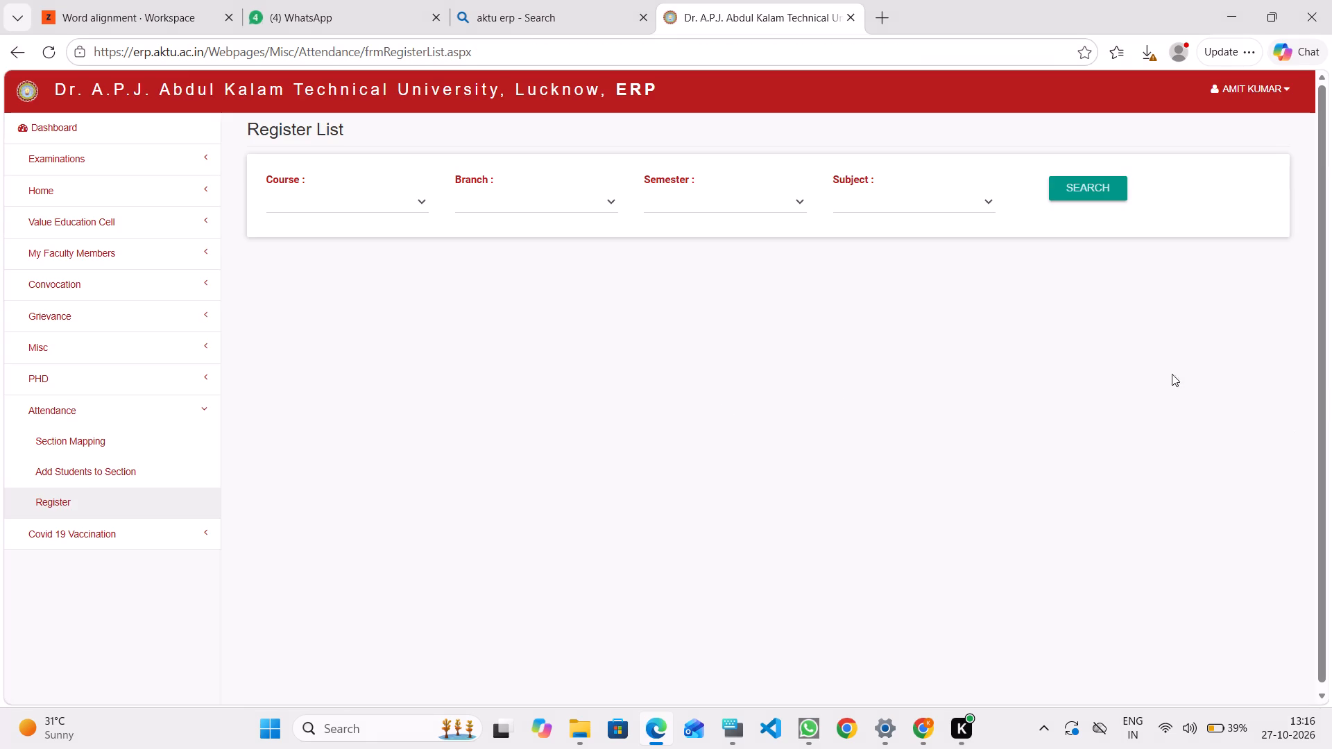
# Search the register list for course and branch Bachelor of Pharmacy, semester 5, subject BP504T (Pharmacognosy II Theory).
pyautogui.click(391, 213)
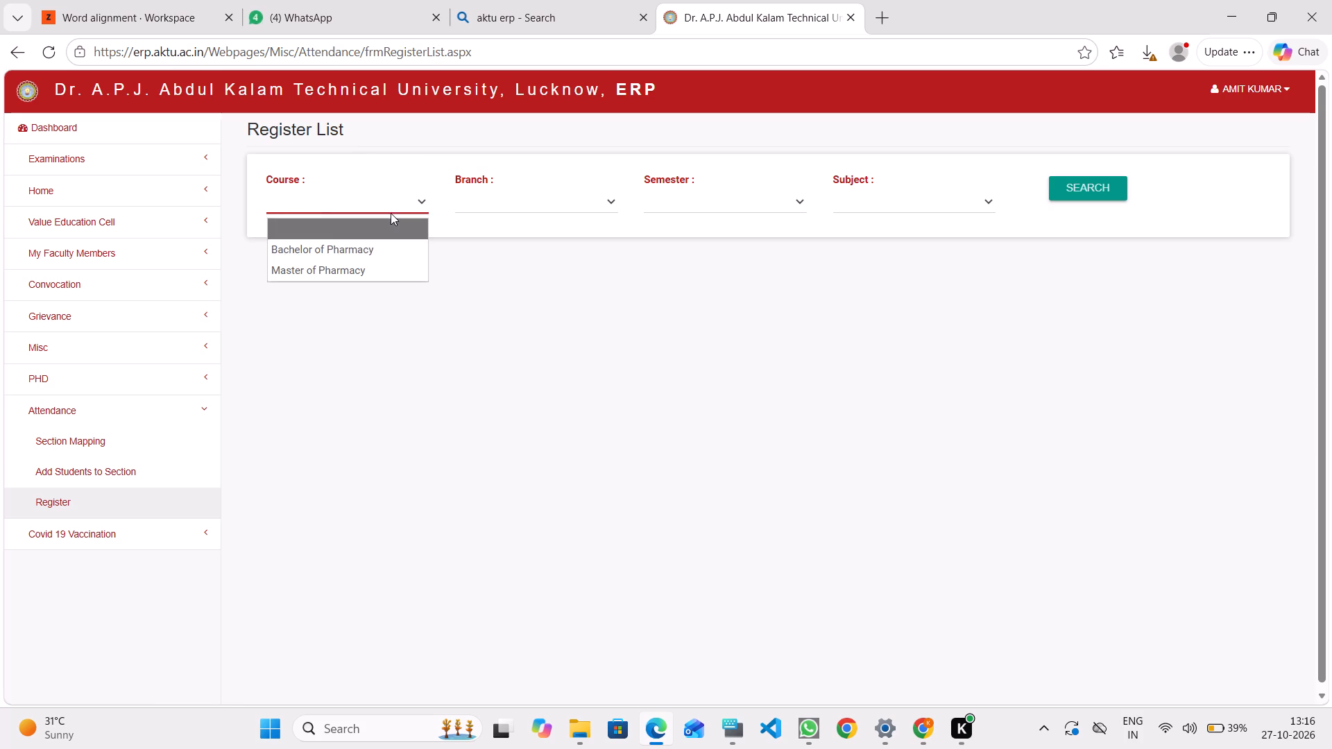
pyautogui.click(370, 258)
pyautogui.click(605, 205)
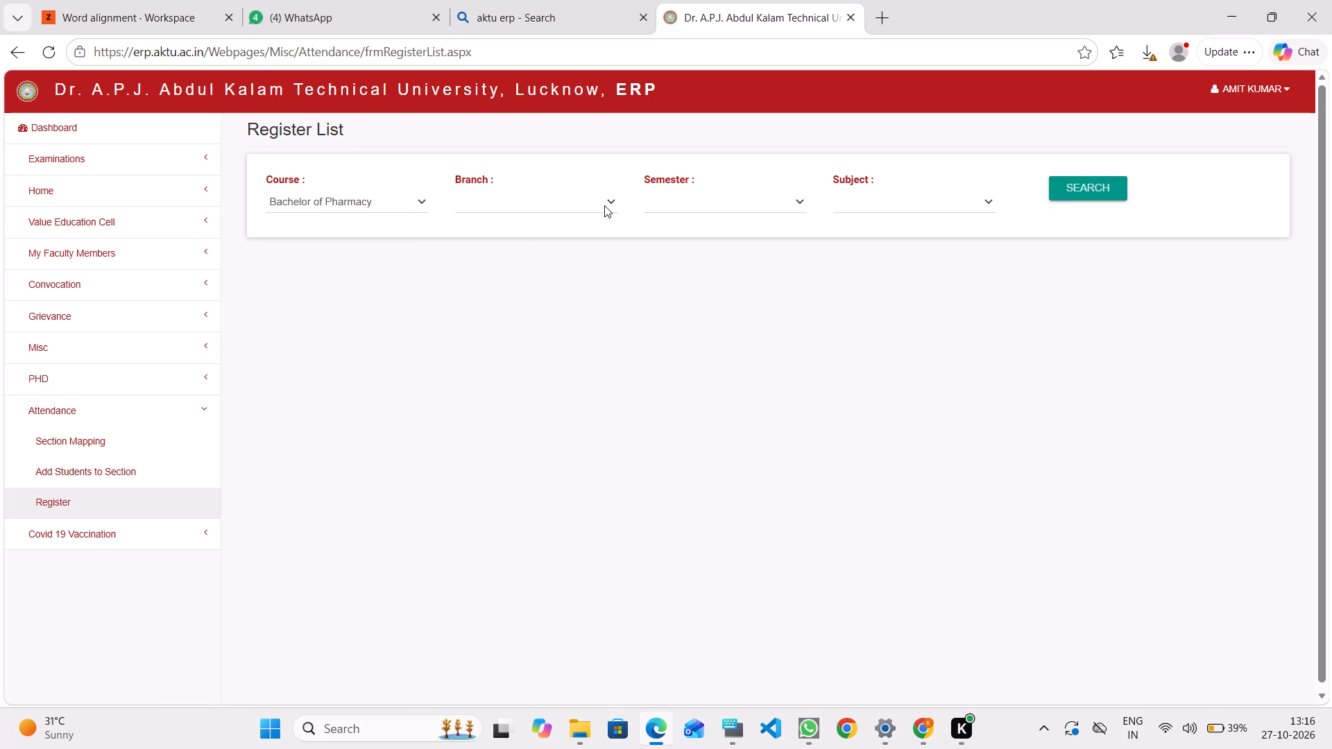
pyautogui.click(579, 248)
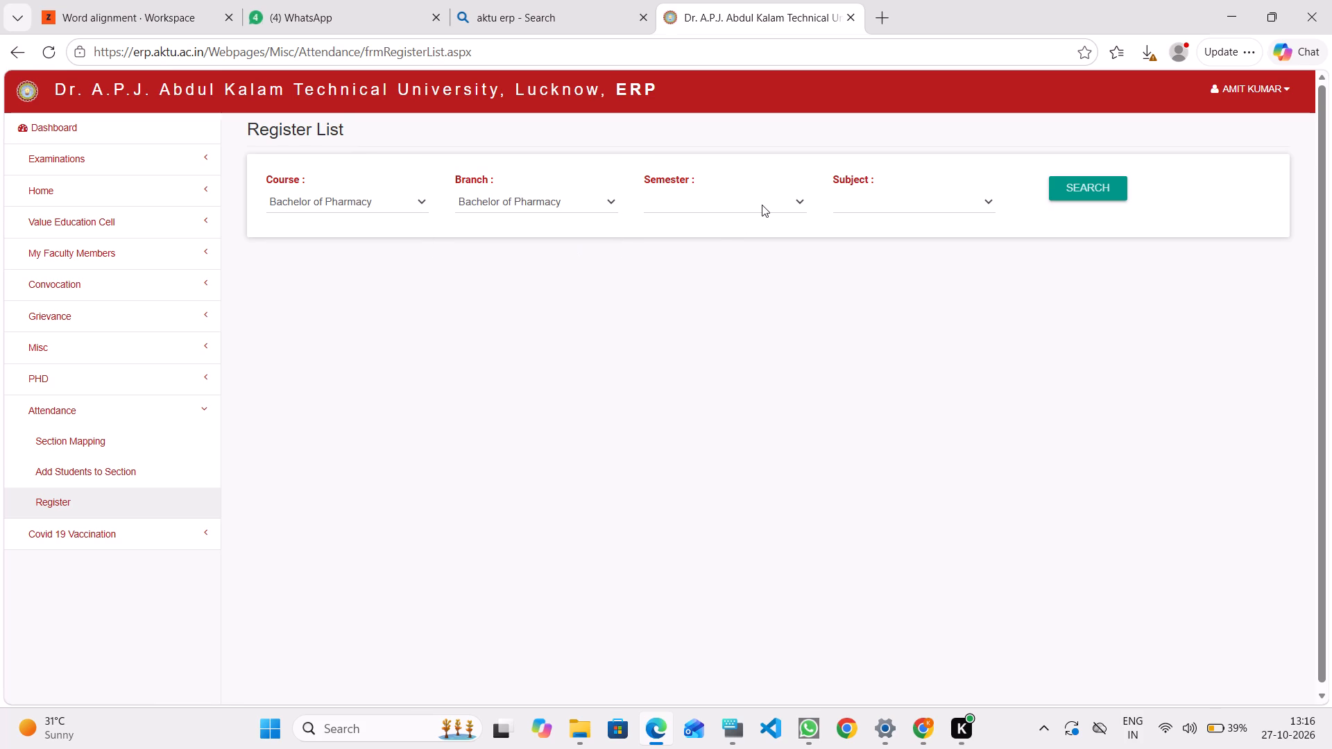
pyautogui.click(762, 205)
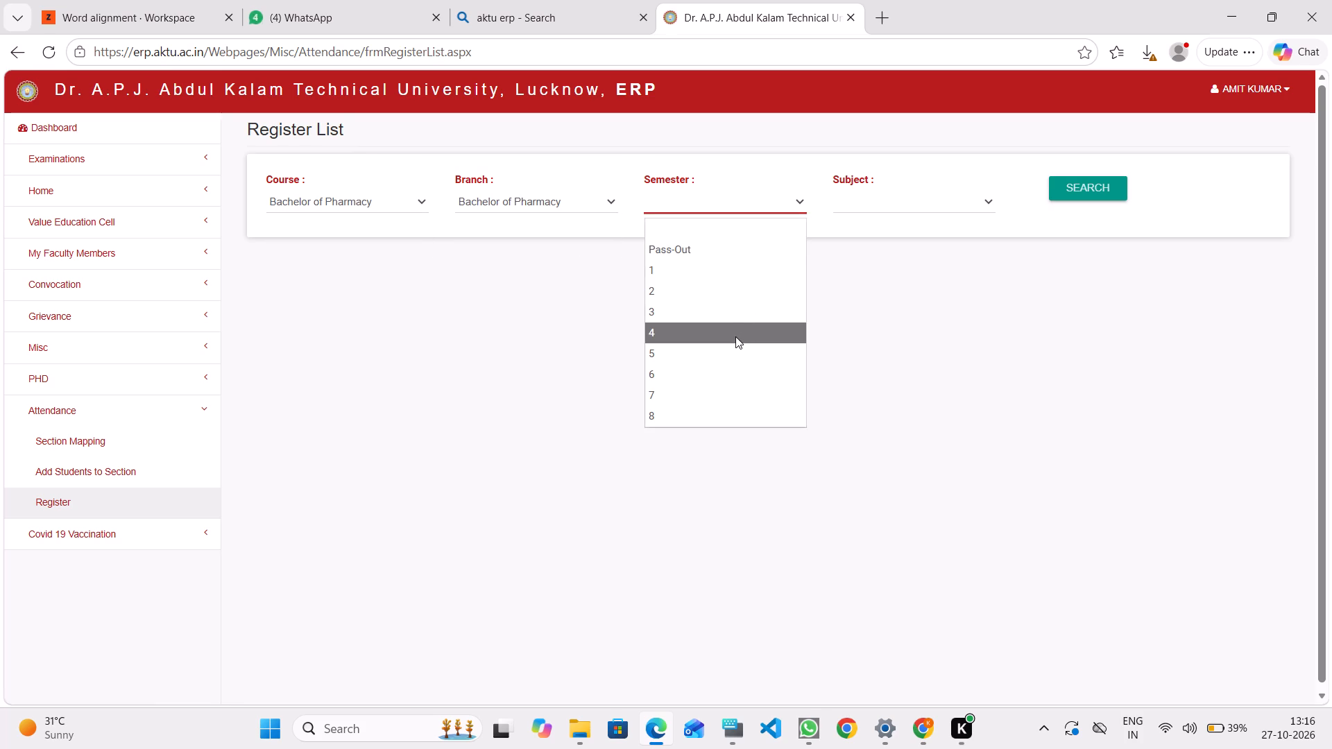
pyautogui.click(715, 350)
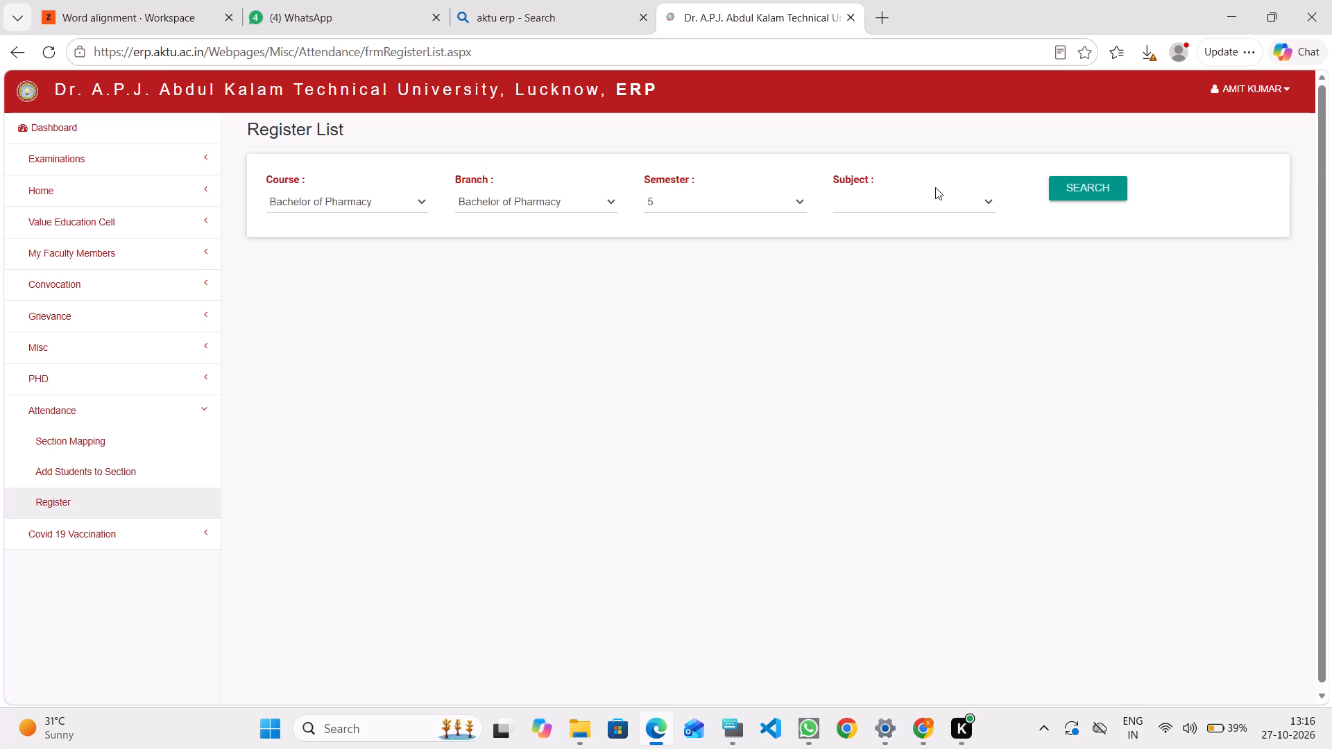
pyautogui.click(937, 202)
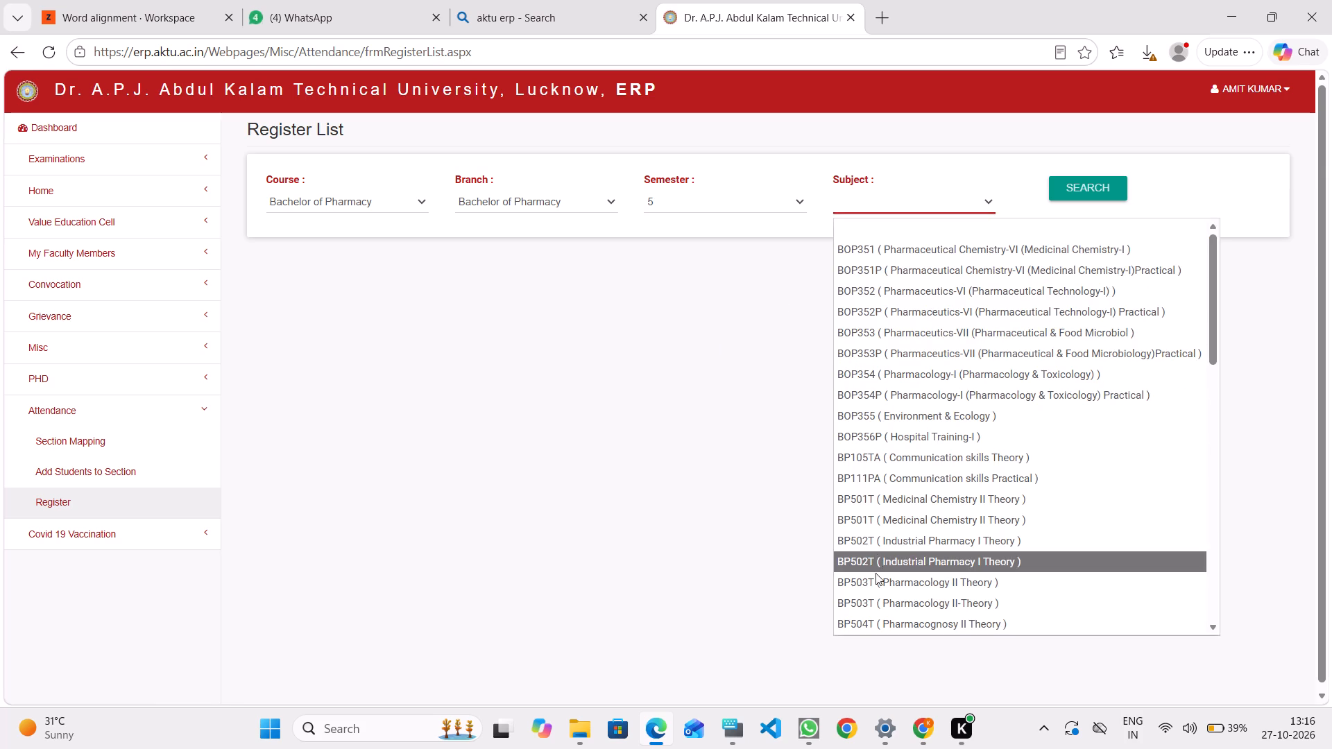
pyautogui.click(880, 625)
pyautogui.click(1095, 187)
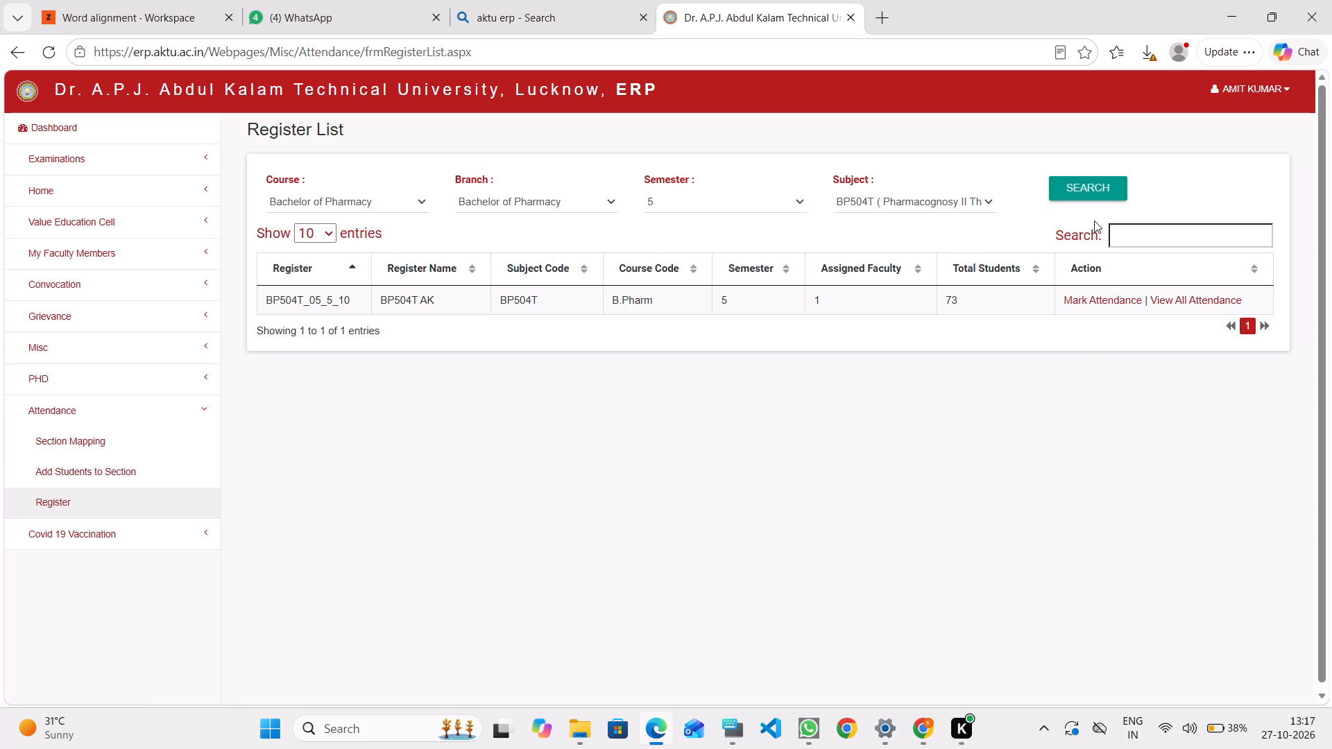
# Submit BP504T AK attendance for 08-Oct-2026 with every student marked present and return to the register list.
pyautogui.click(1104, 295)
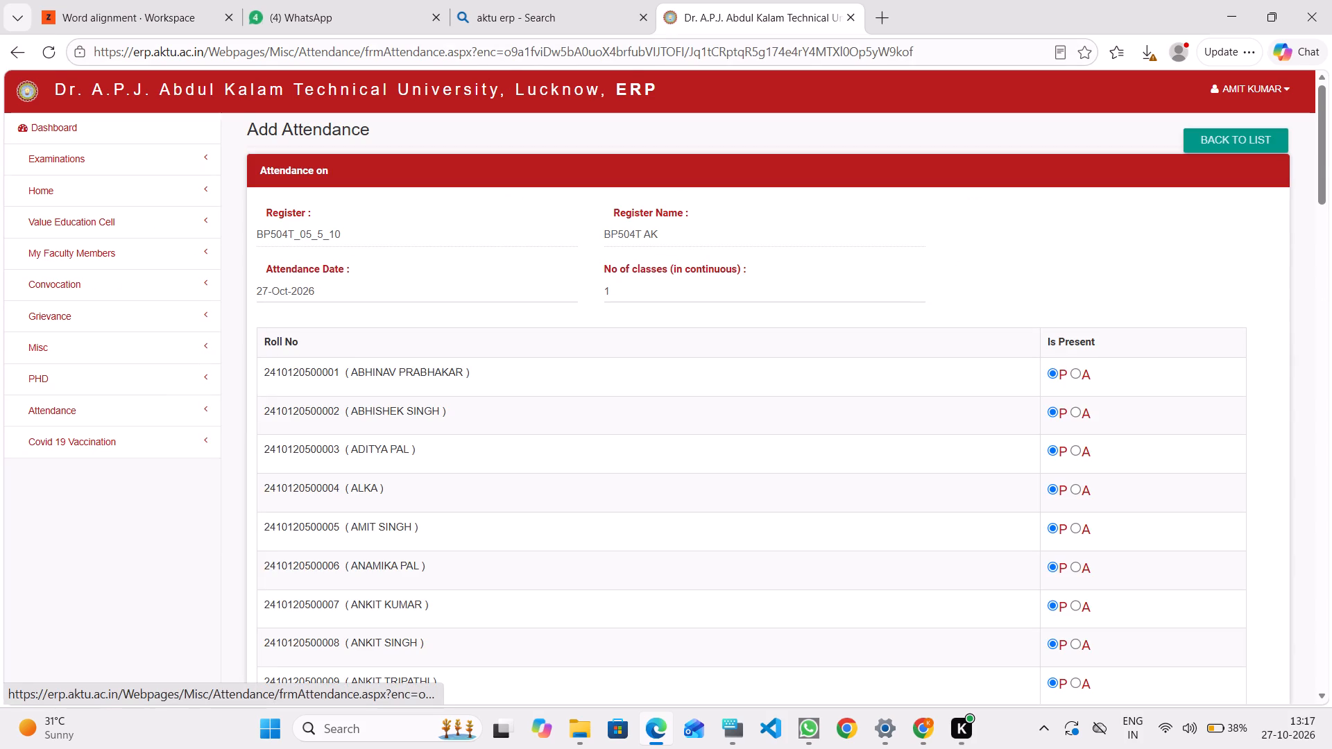
pyautogui.click(276, 294)
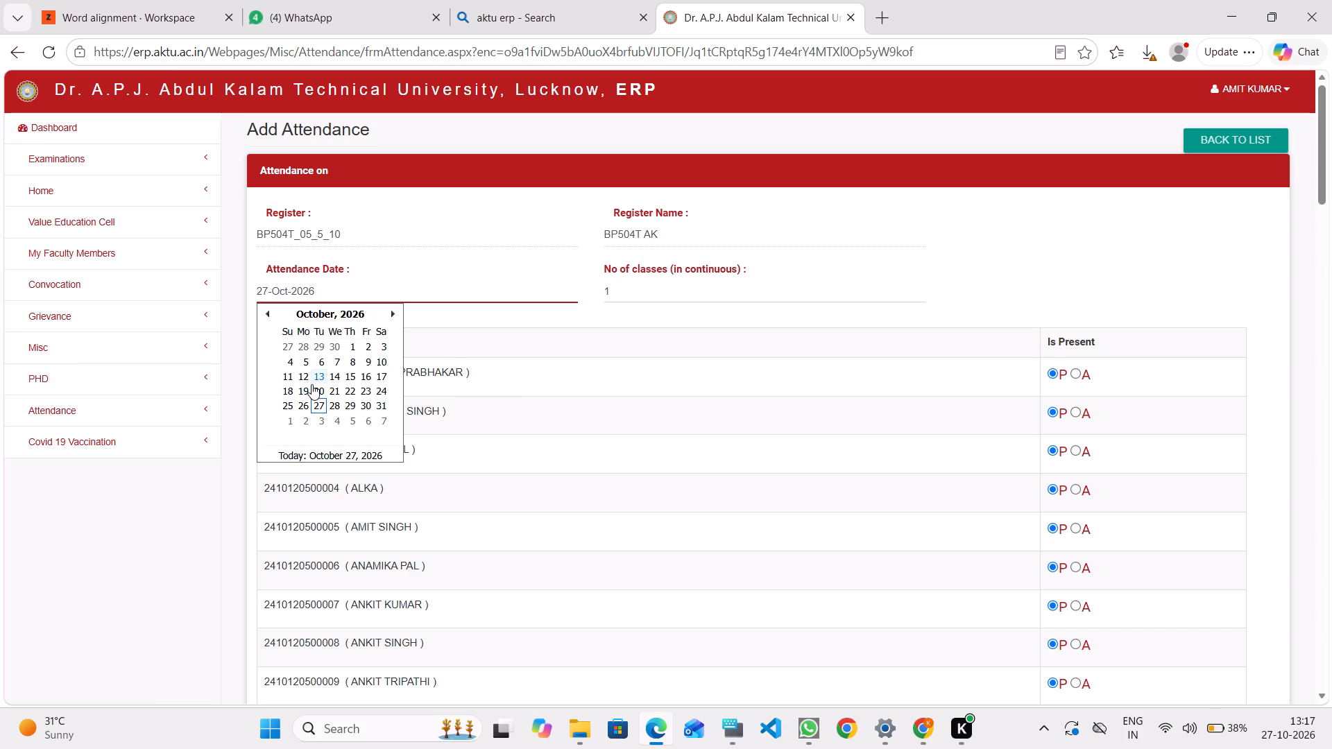
pyautogui.click(354, 363)
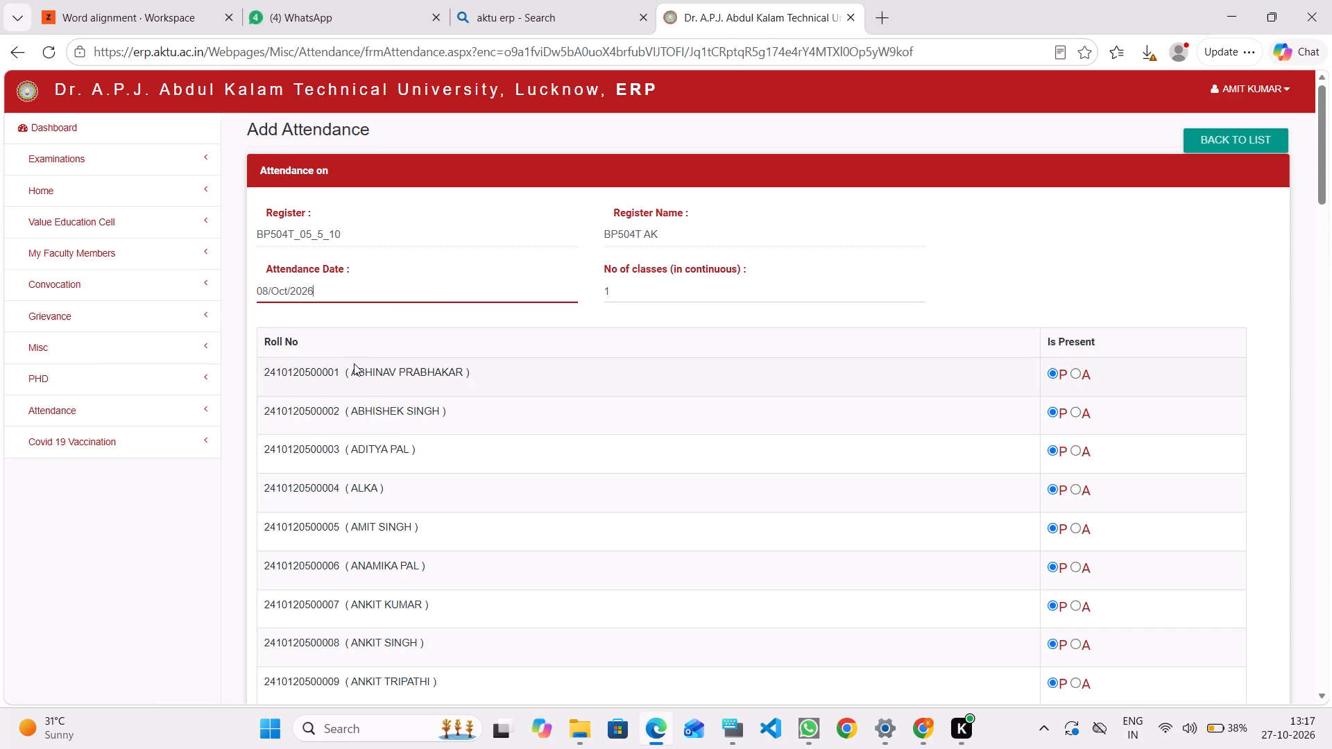
pyautogui.moveTo(1327, 189); pyautogui.dragTo(1331, 748)
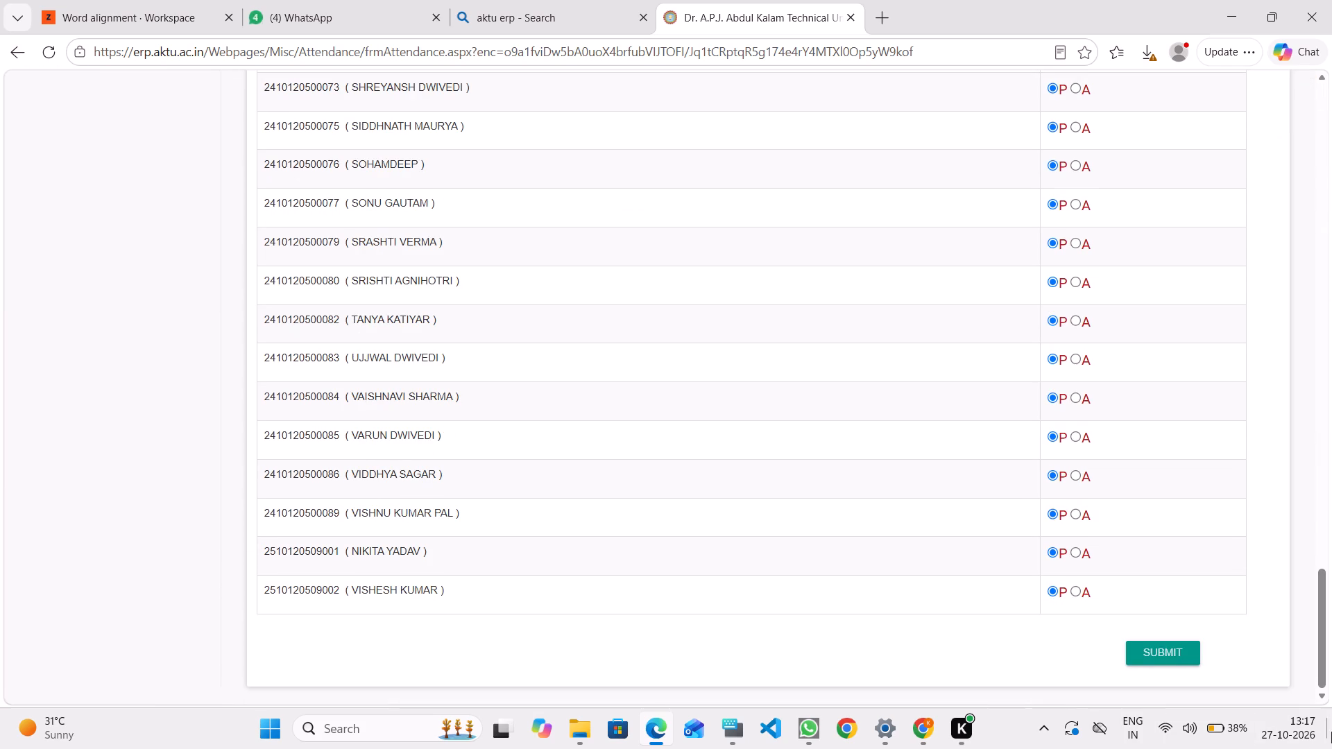
pyautogui.click(1172, 656)
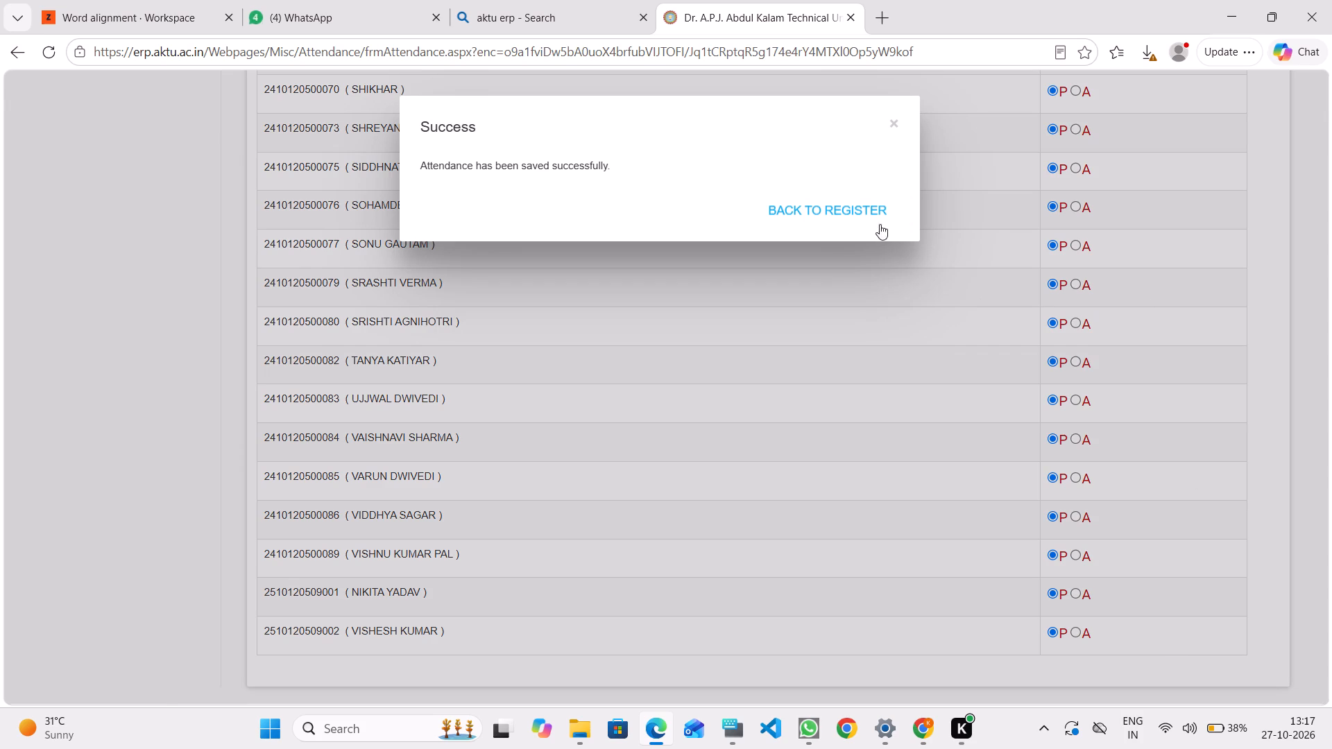
pyautogui.click(864, 210)
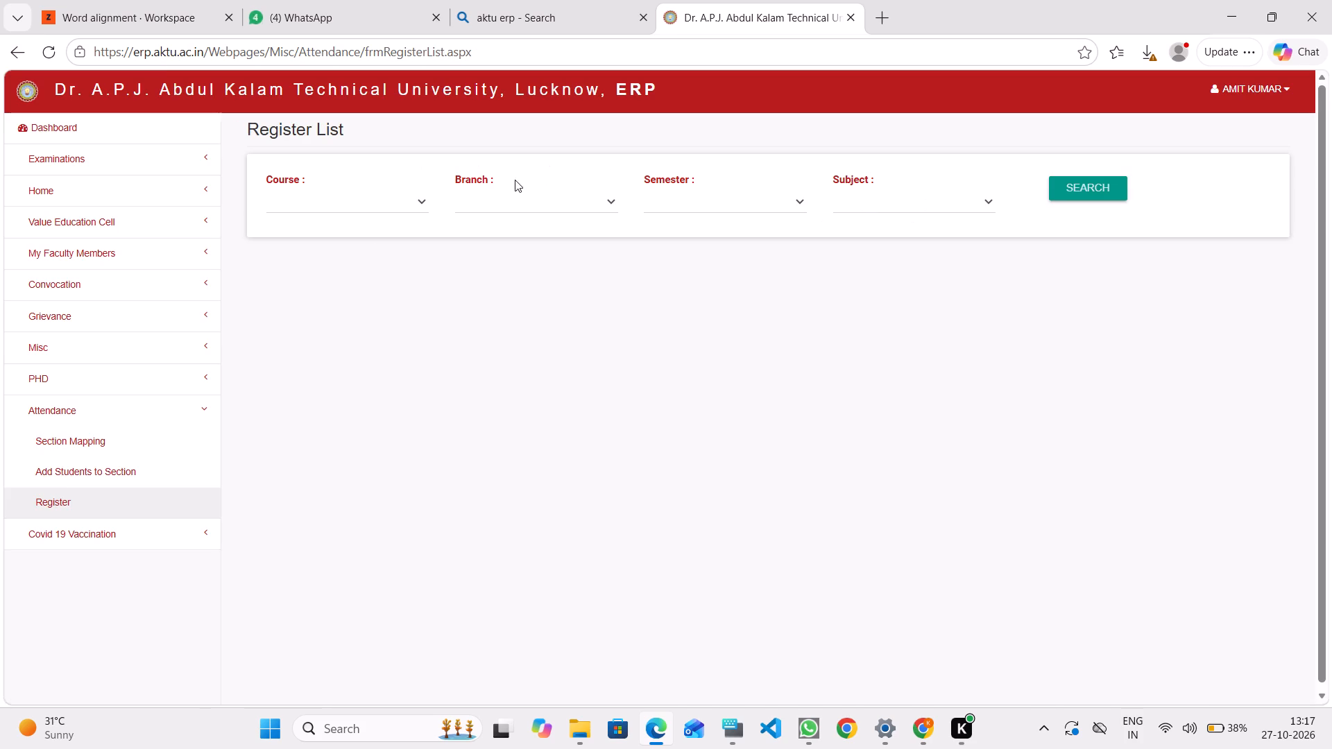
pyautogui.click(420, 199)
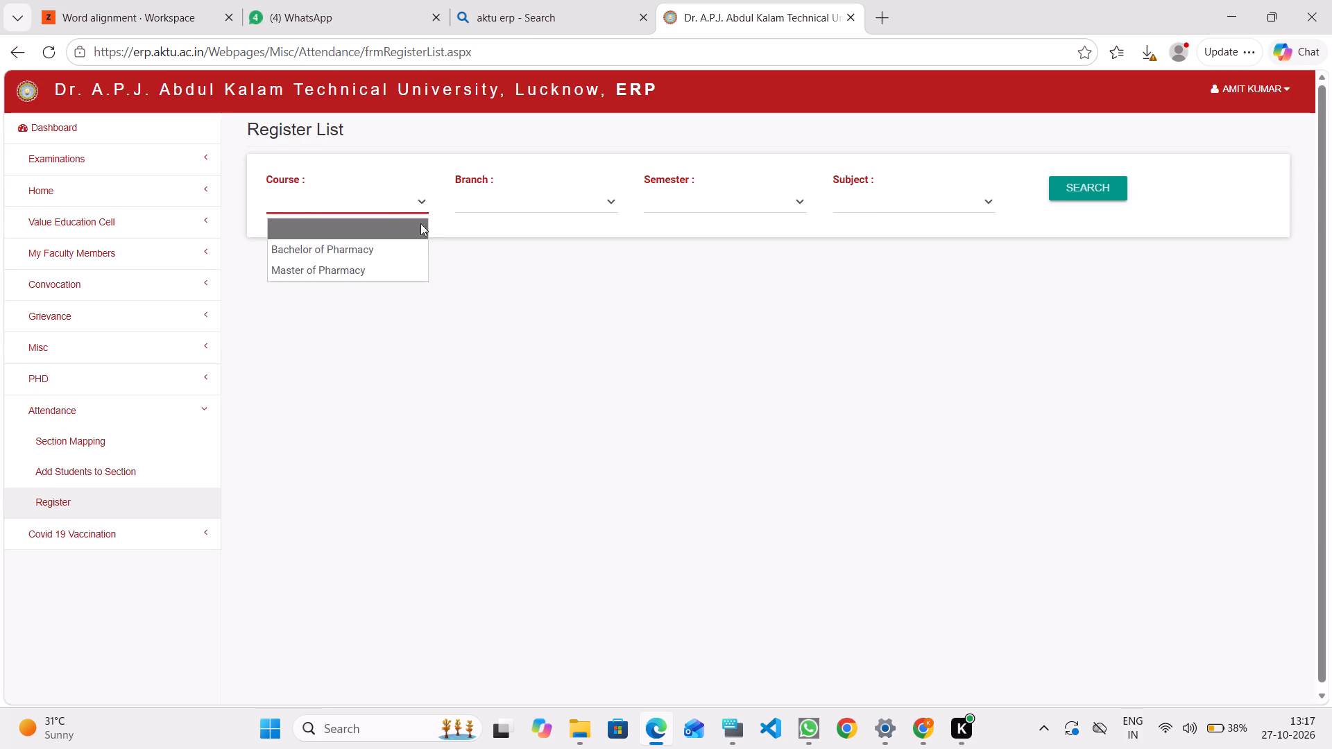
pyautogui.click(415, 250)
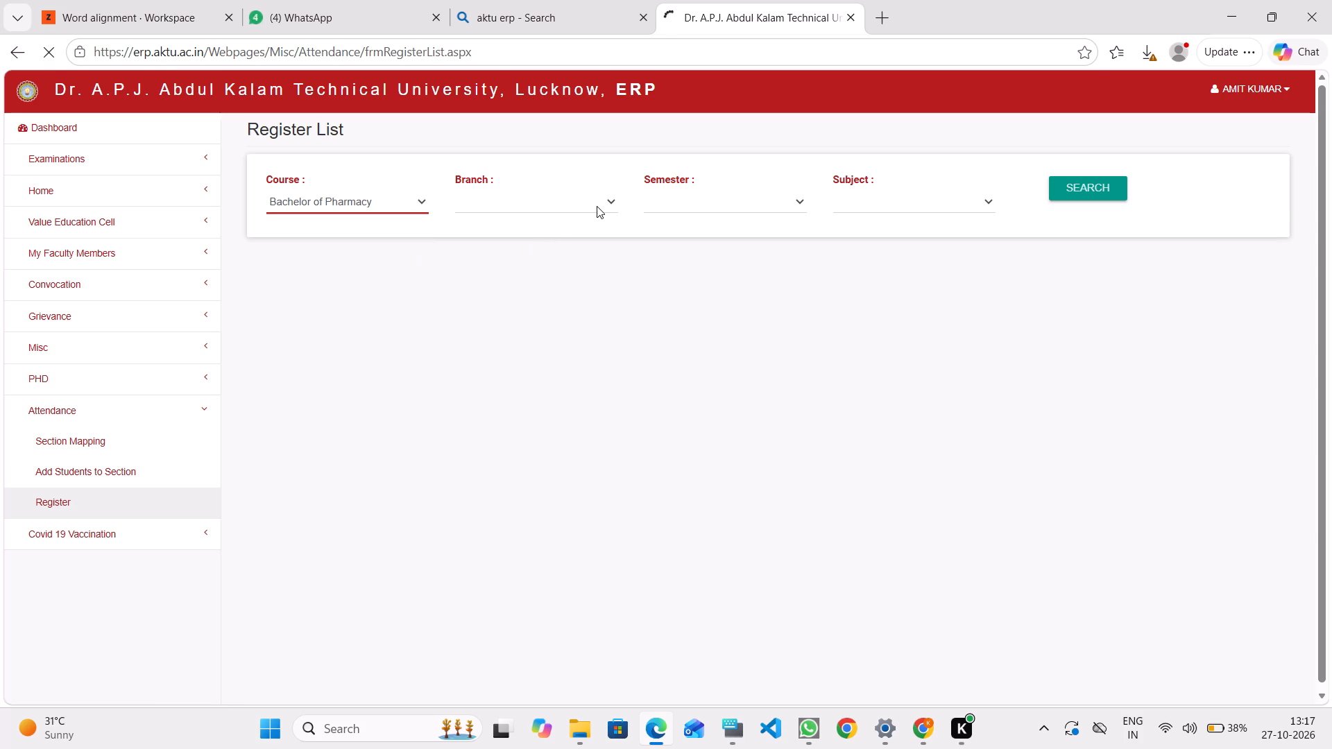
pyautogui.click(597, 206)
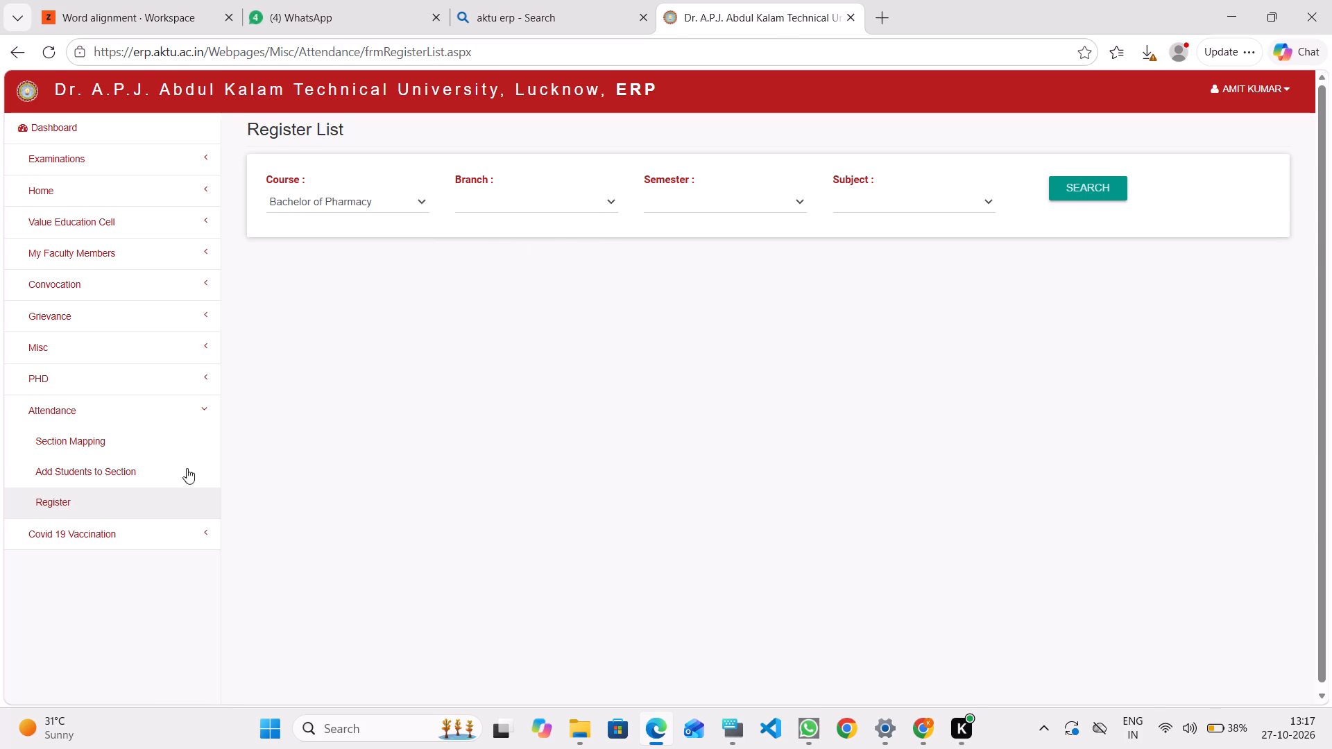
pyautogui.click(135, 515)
# Search the register list for course and branch Bachelor of Pharmacy, semester 5, subject BP504T (Pharmacognosy II Theory).
pyautogui.click(407, 198)
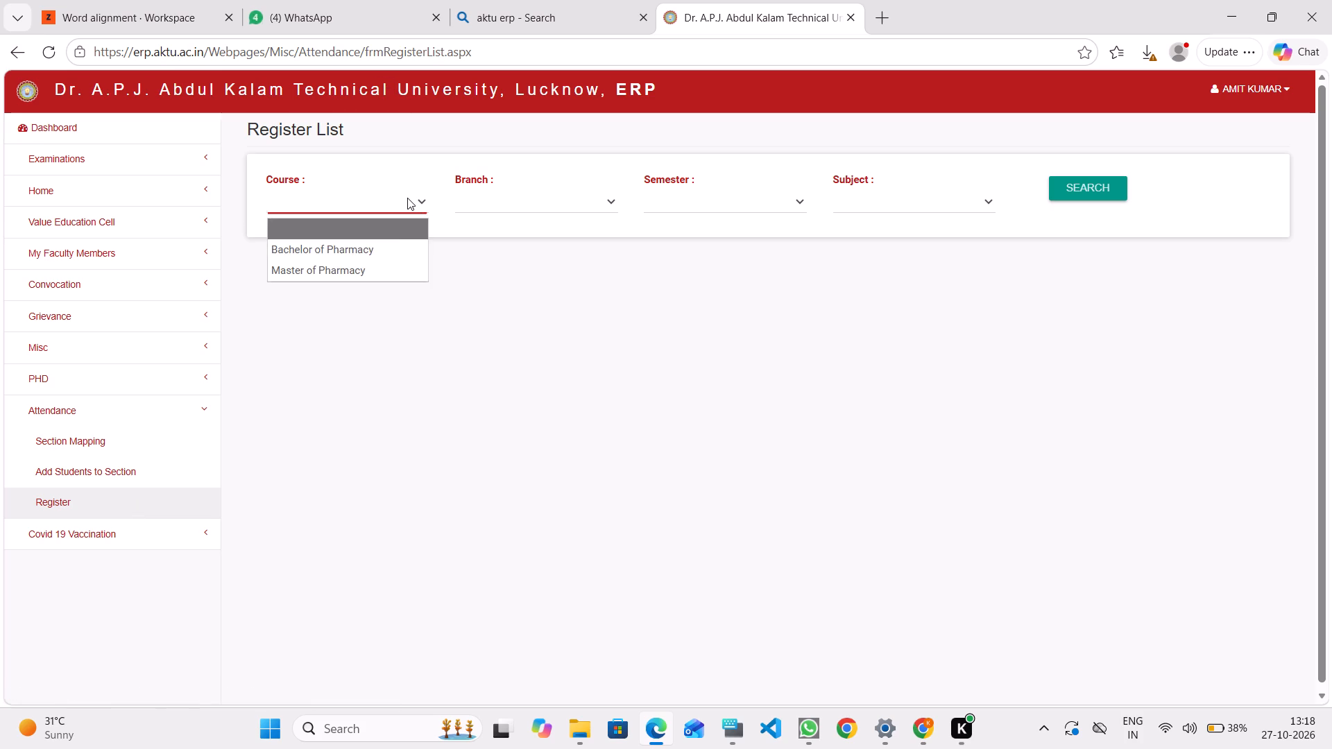
pyautogui.click(388, 249)
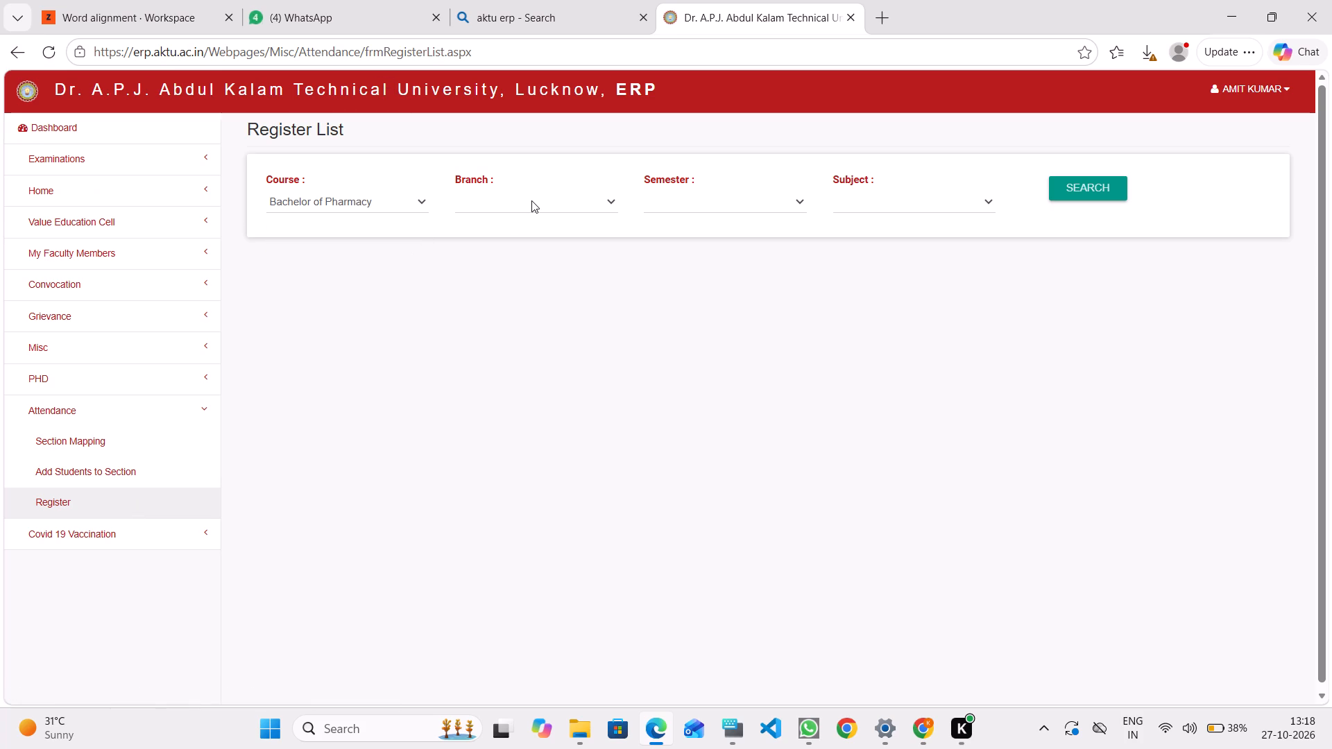
pyautogui.click(531, 200)
pyautogui.click(529, 255)
pyautogui.click(683, 203)
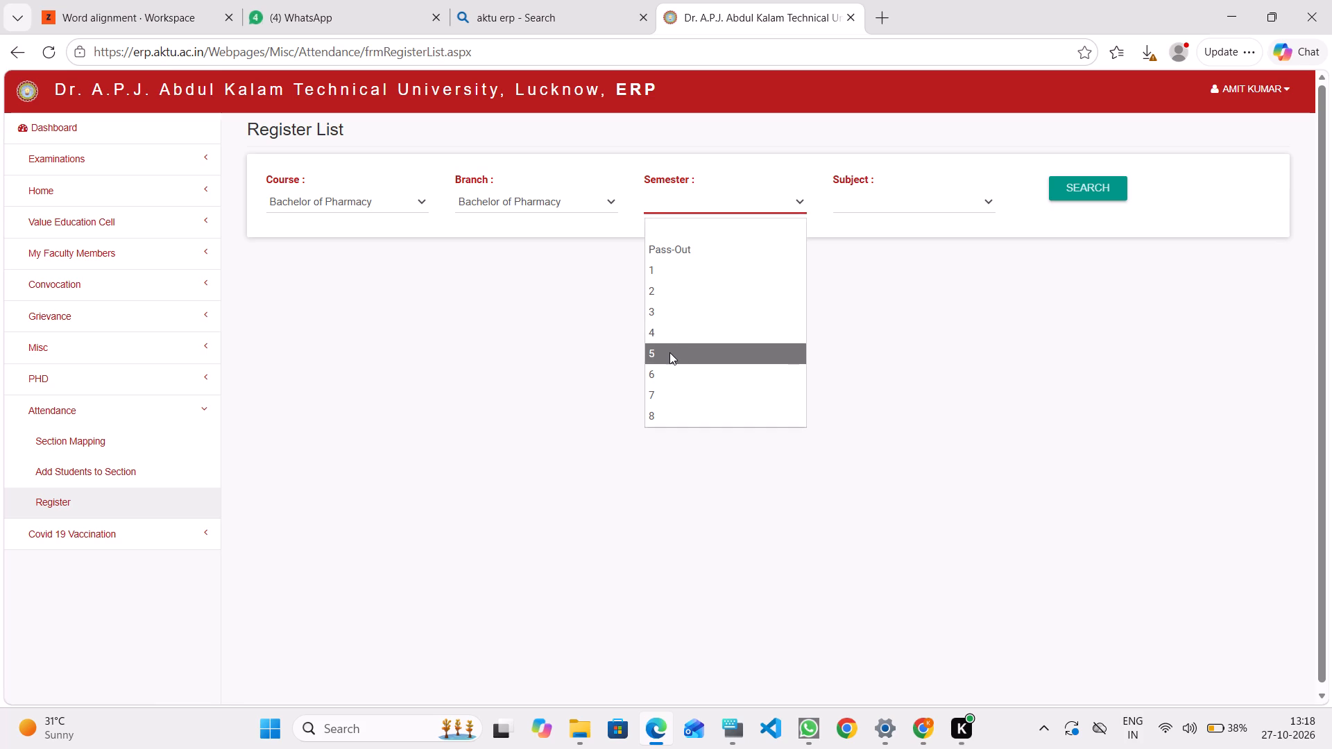
pyautogui.click(669, 352)
pyautogui.click(913, 208)
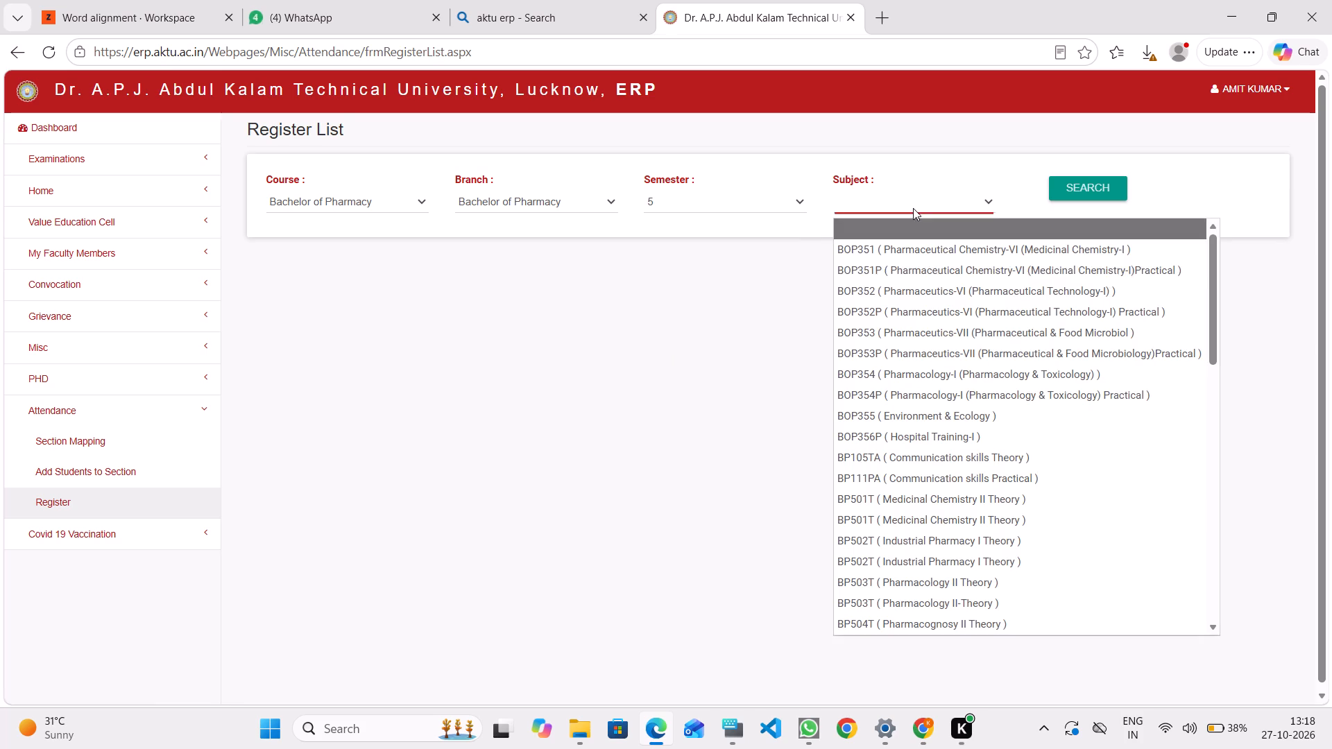
pyautogui.click(899, 623)
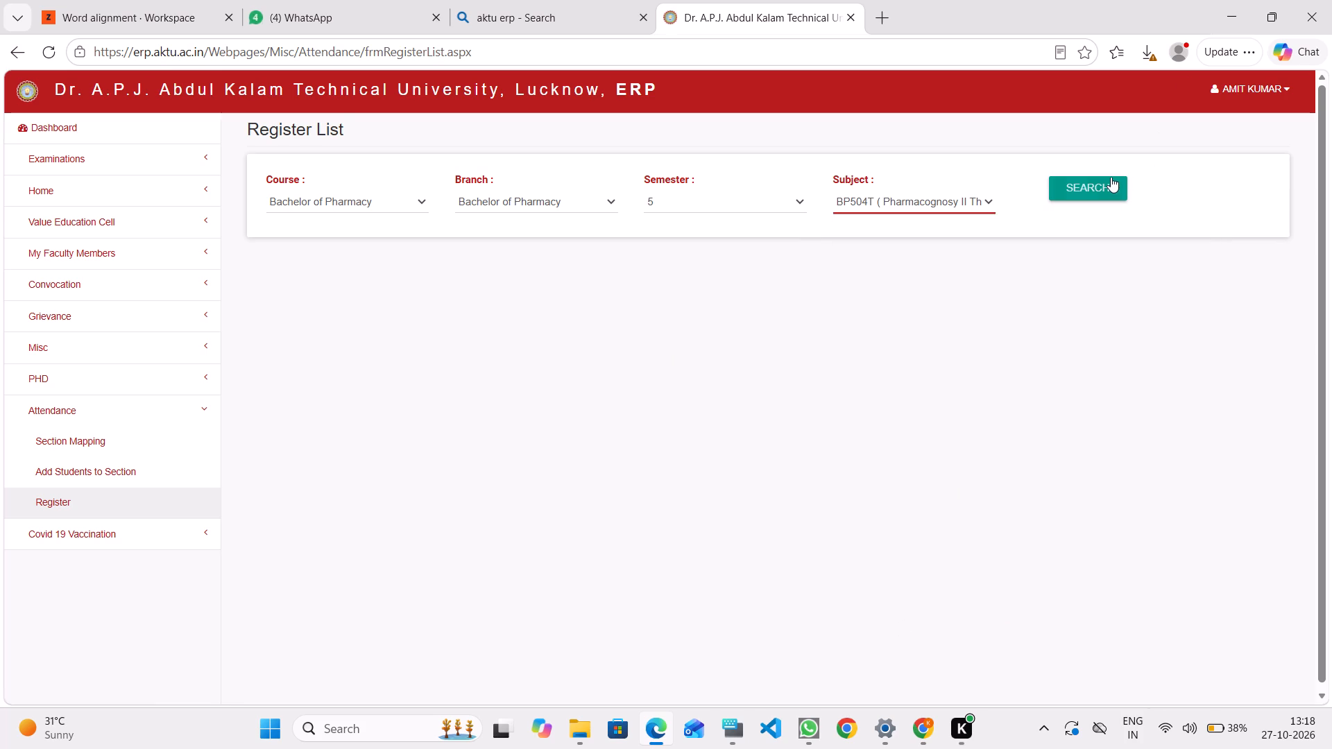
pyautogui.click(1095, 178)
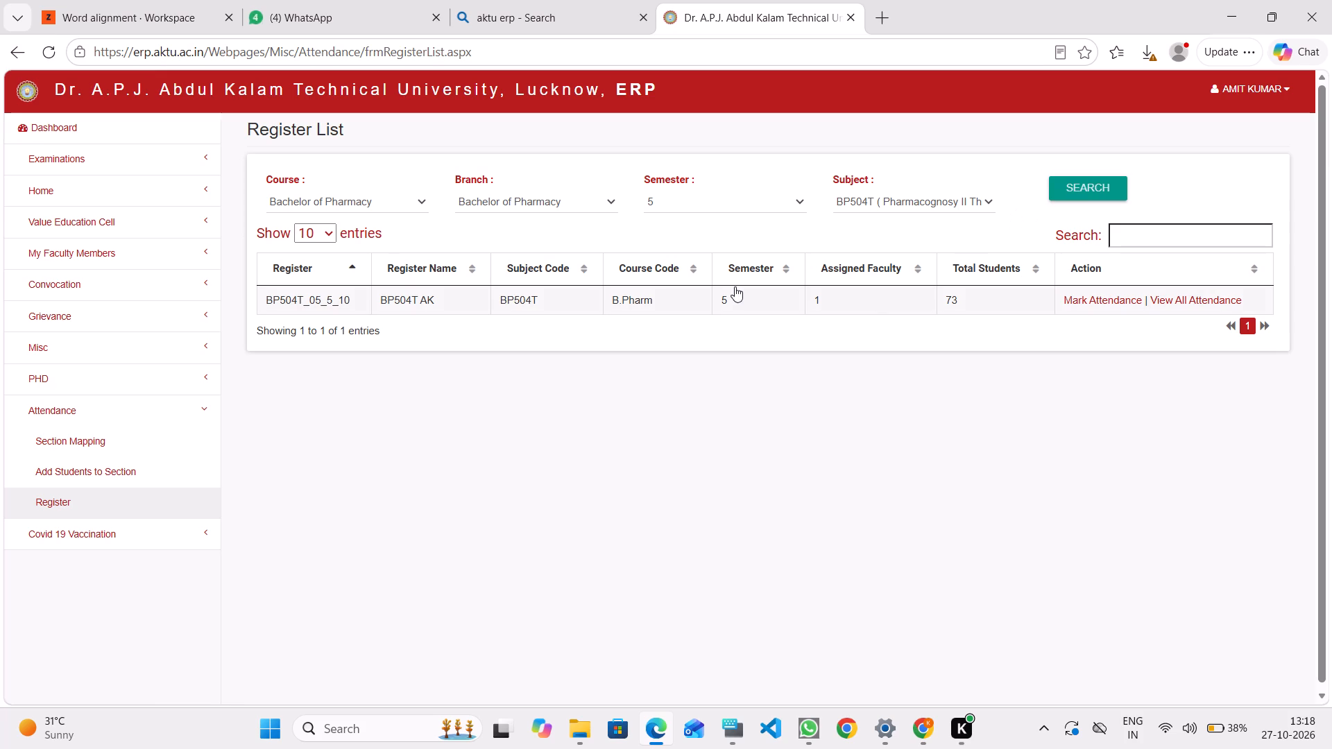
# Submit BP504T AK attendance for 22-Sep-2026 with every student marked present and return to the register list.
pyautogui.click(1118, 303)
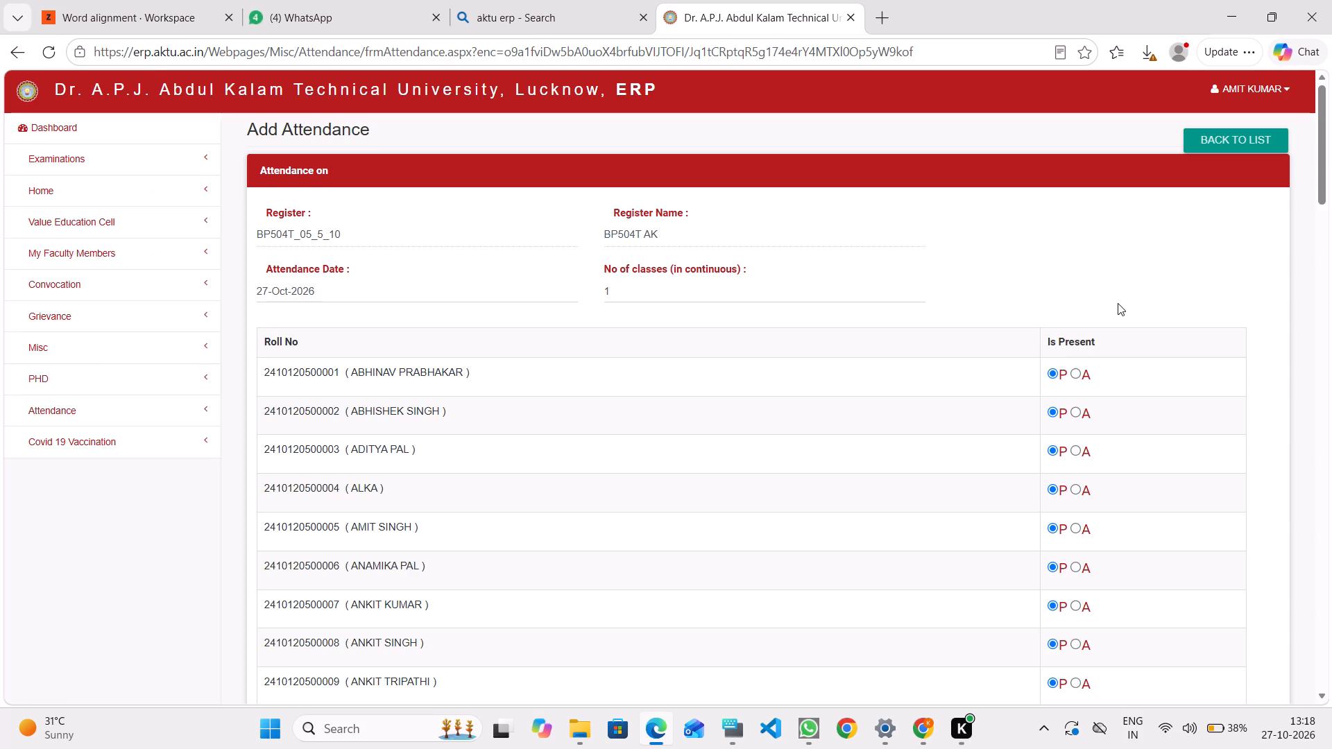
pyautogui.click(425, 287)
pyautogui.click(266, 309)
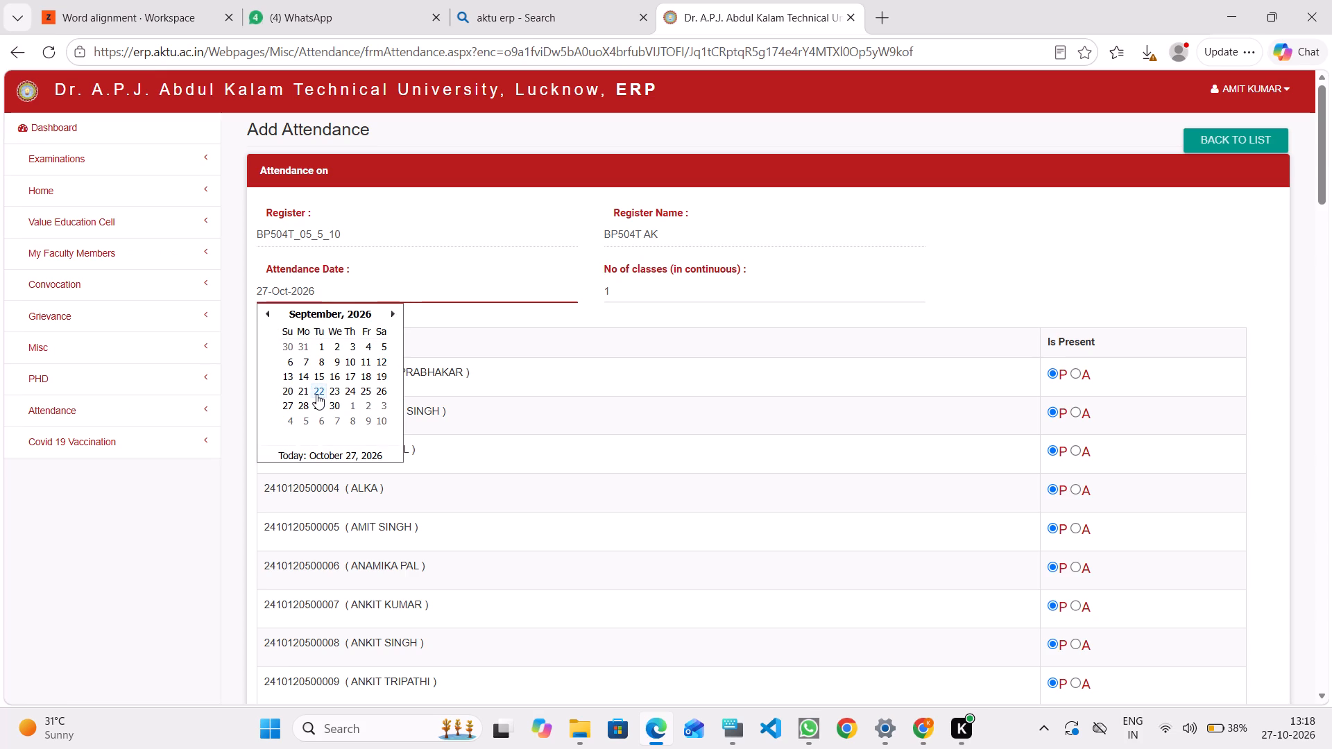
pyautogui.click(316, 394)
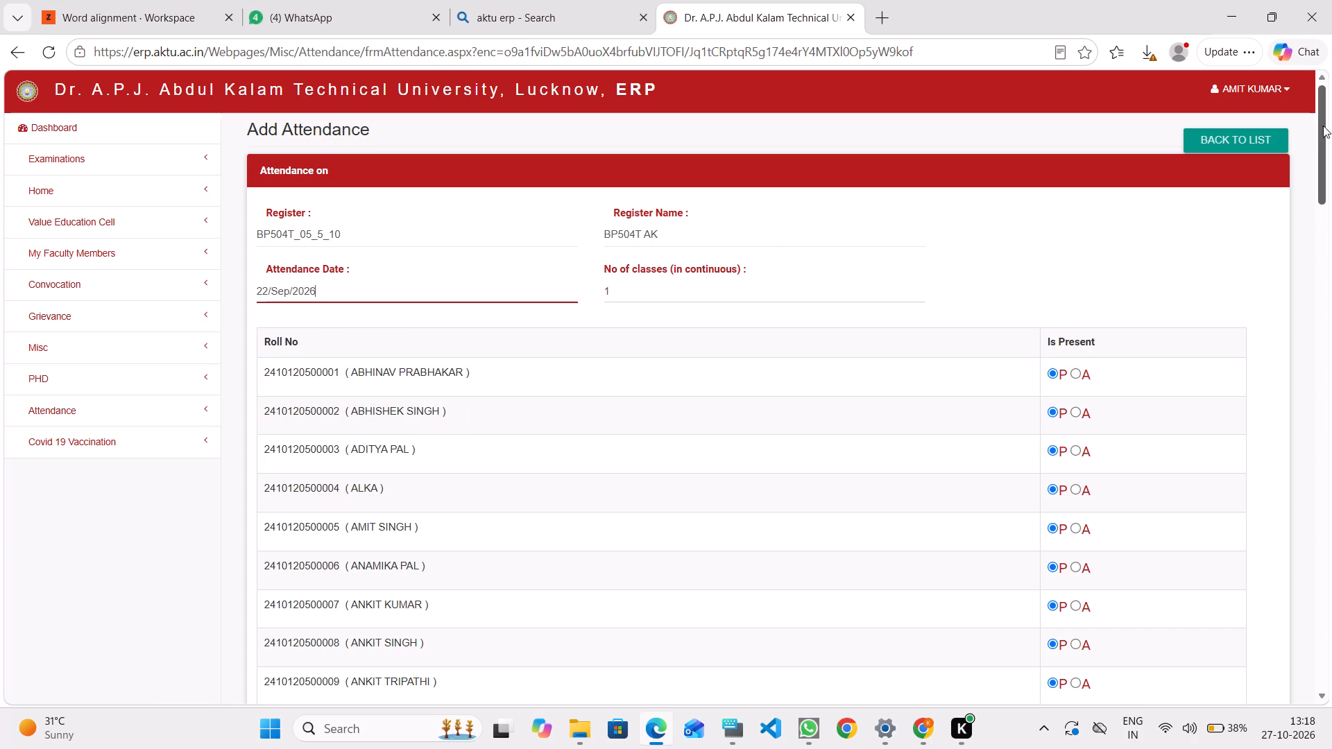
pyautogui.moveTo(1321, 137); pyautogui.dragTo(1331, 486)
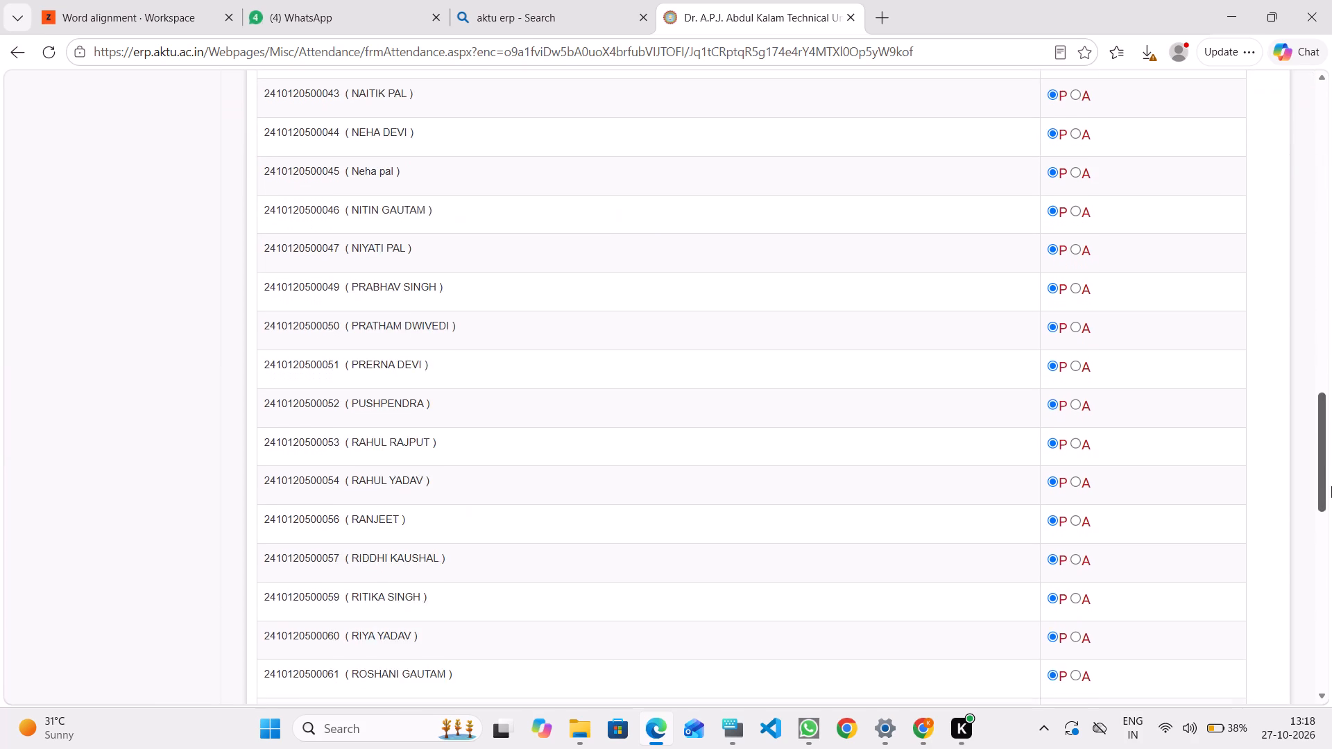
pyautogui.moveTo(1331, 486); pyautogui.dragTo(1331, 698)
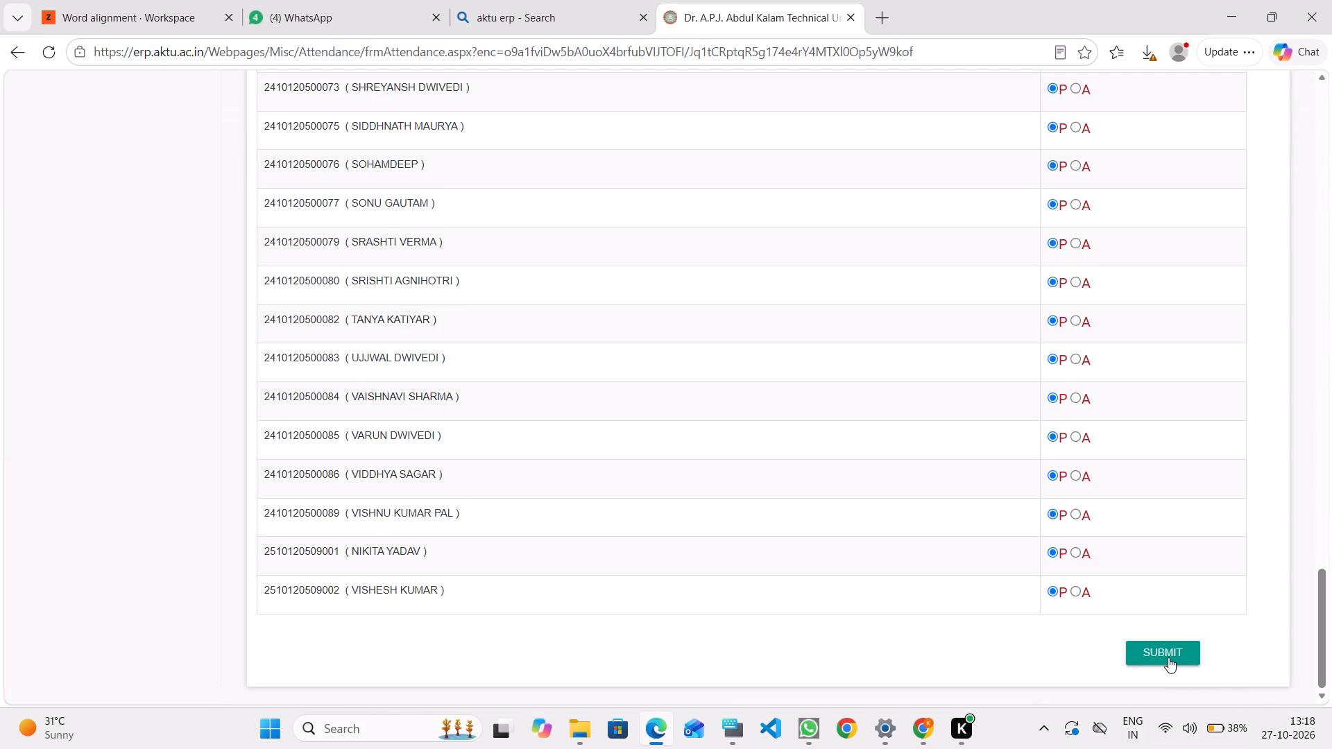
pyautogui.click(1168, 657)
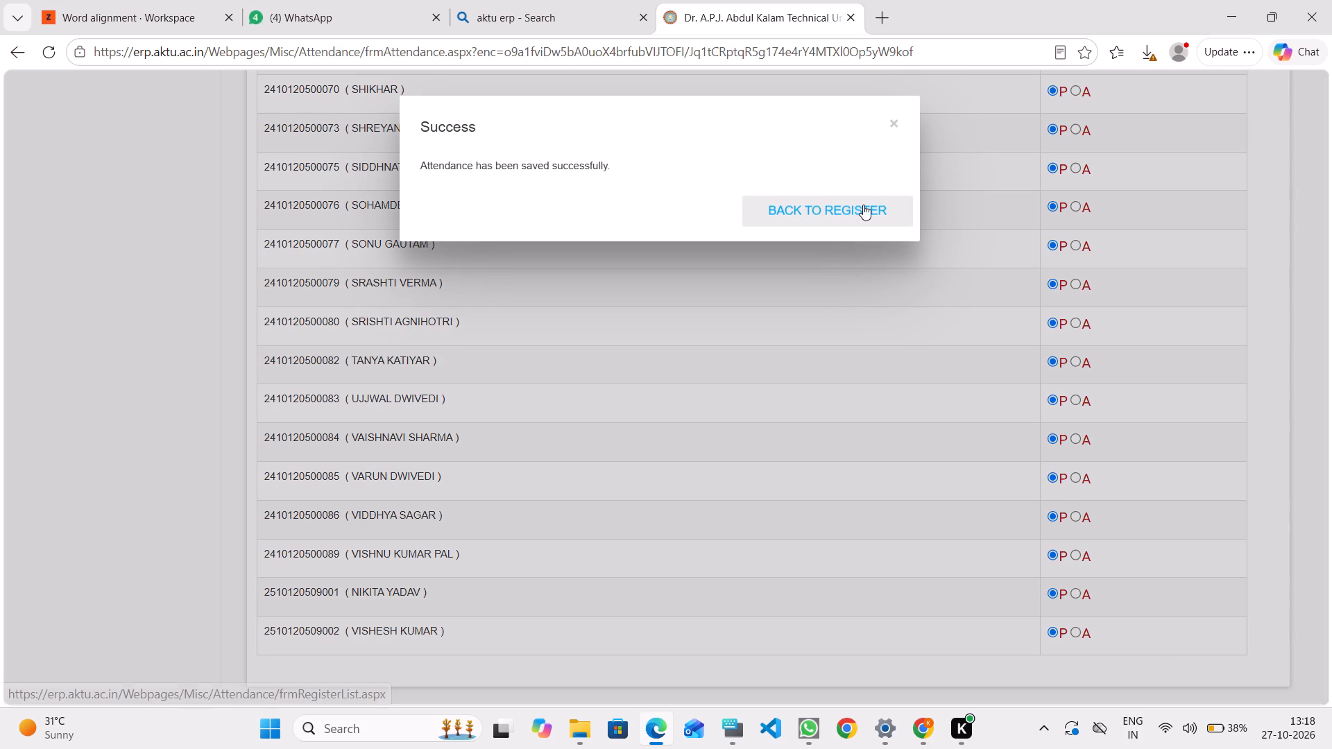
pyautogui.click(862, 209)
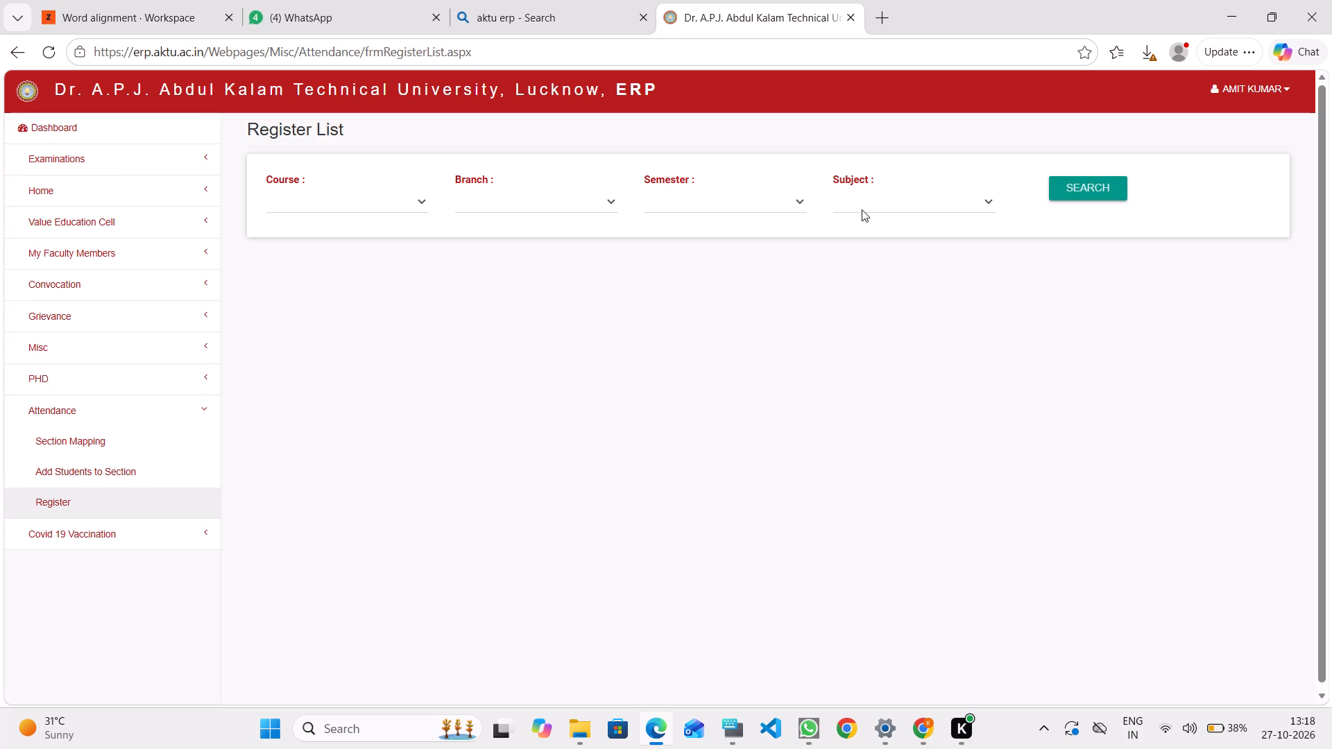
# Search the register list for course and branch Bachelor of Pharmacy, semester 5, subject BP504T (Pharmacognosy II Theory).
pyautogui.click(410, 203)
pyautogui.click(391, 252)
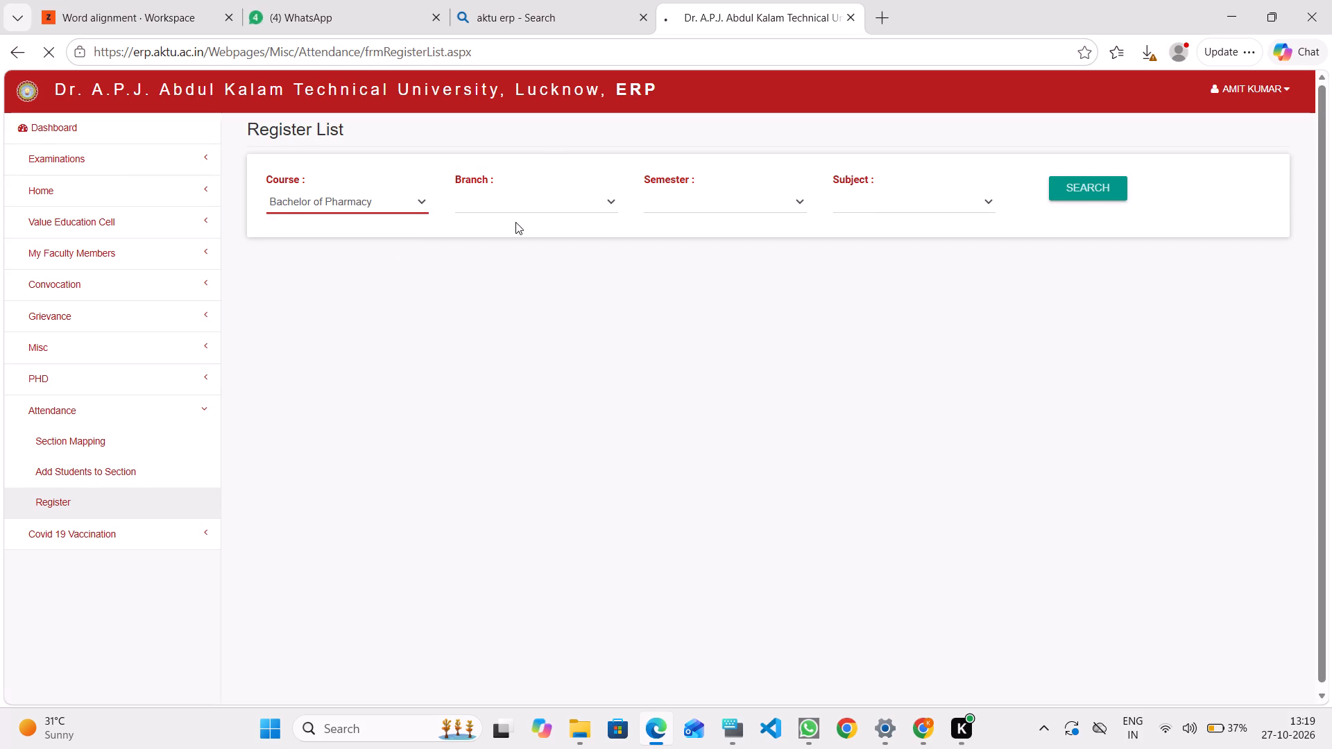
pyautogui.click(574, 208)
pyautogui.click(570, 245)
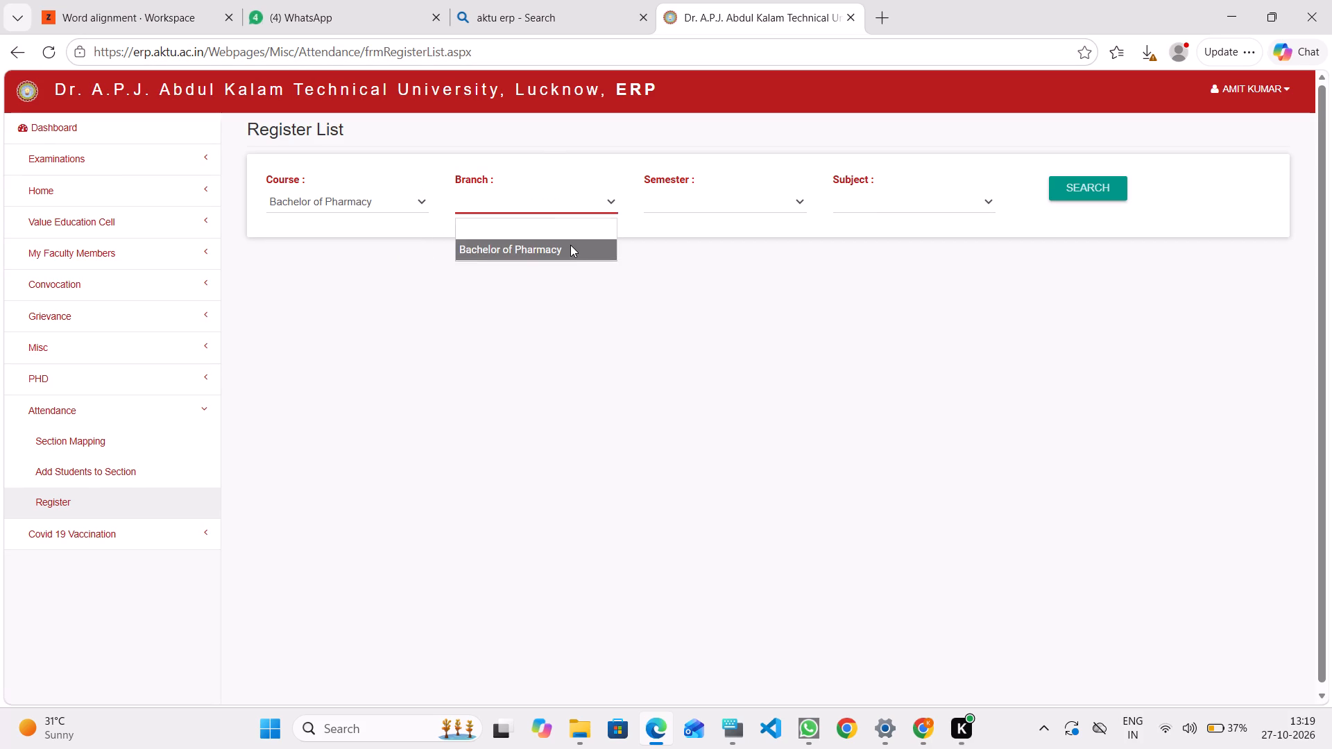
pyautogui.click(698, 212)
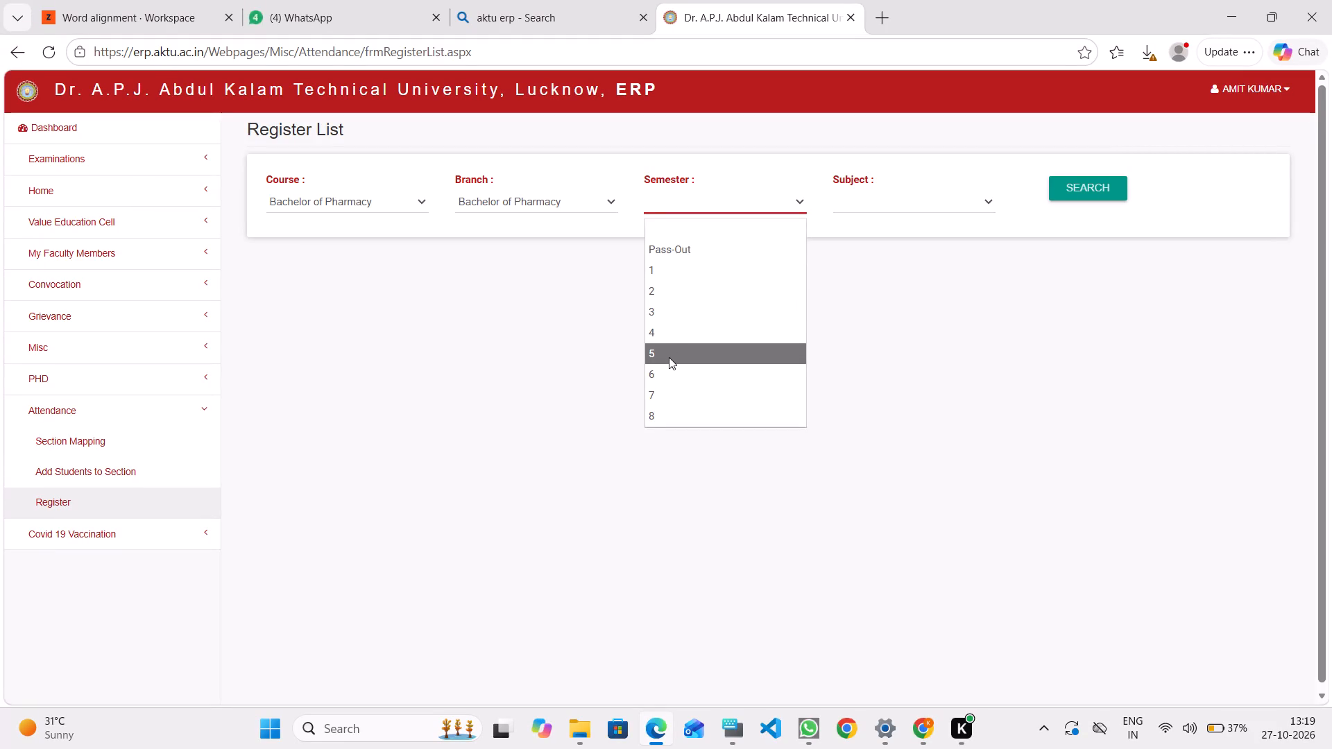
pyautogui.click(669, 358)
pyautogui.click(934, 198)
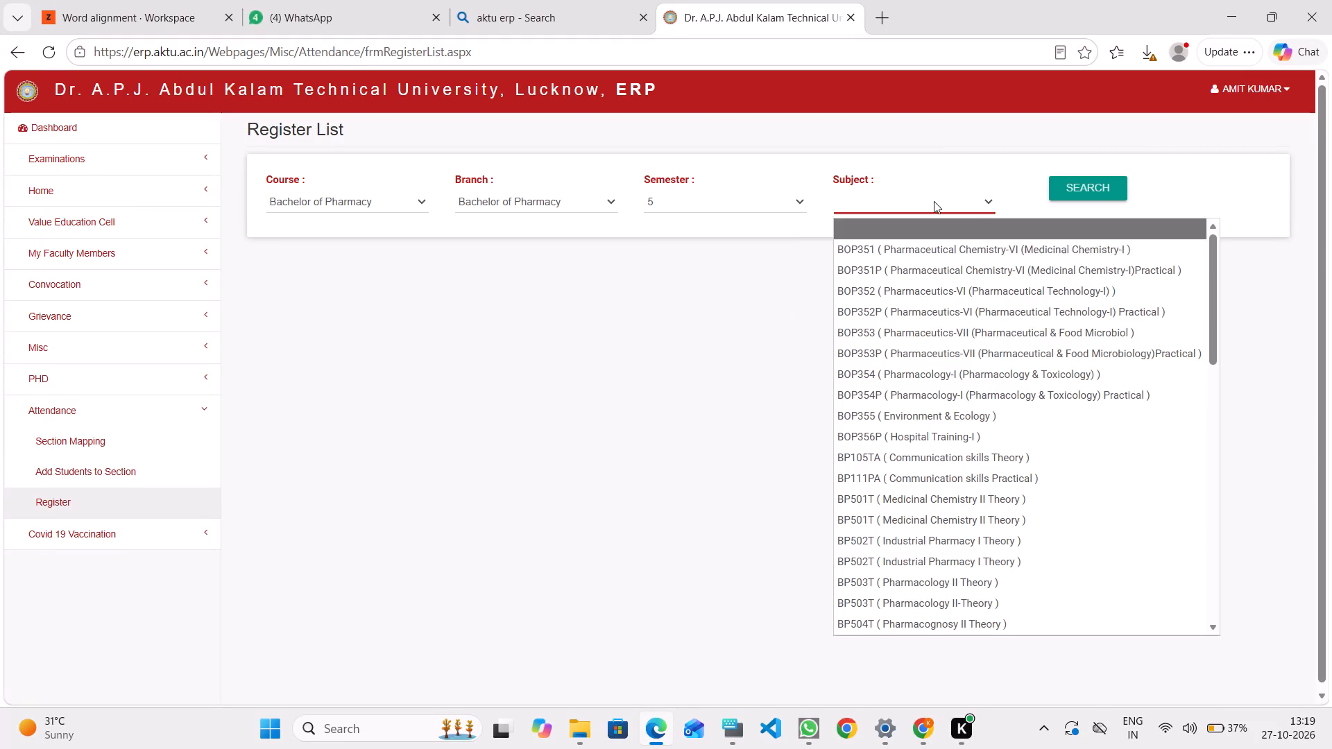
pyautogui.click(873, 621)
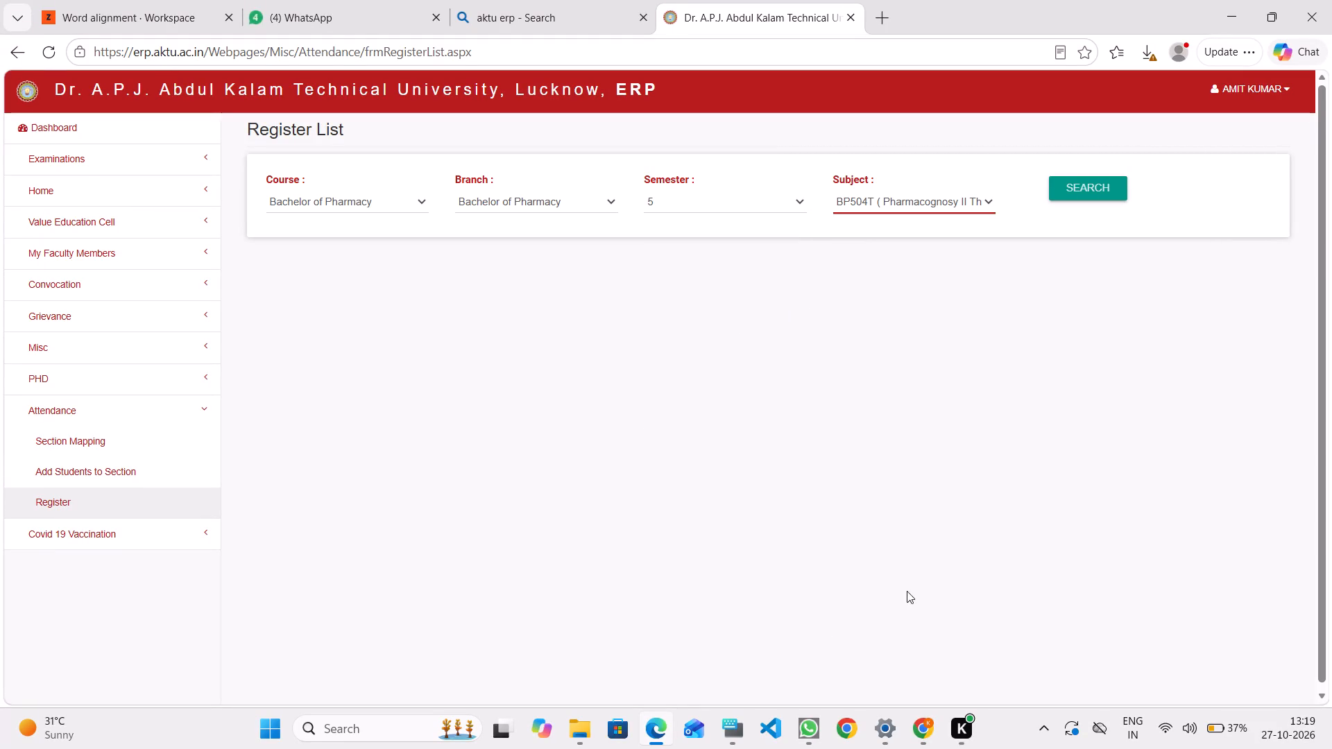
pyautogui.click(1104, 186)
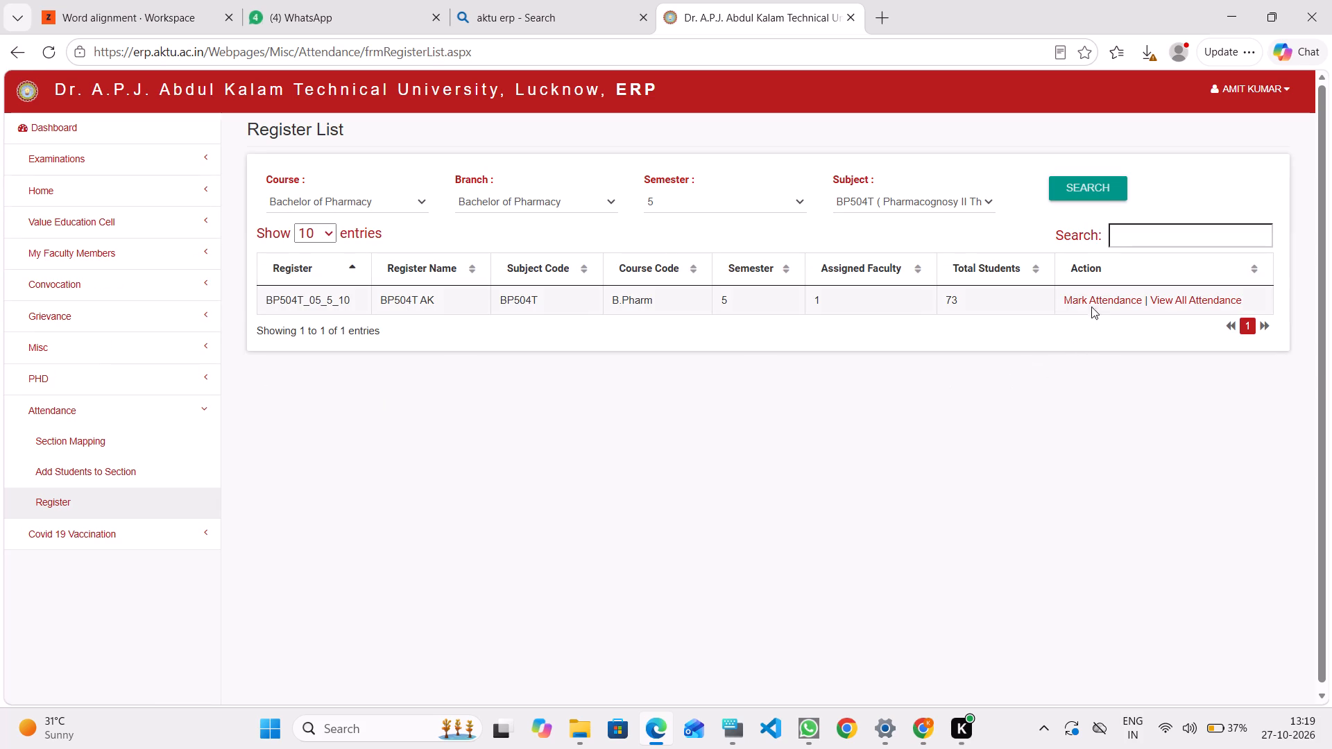
# Submit another BP504T AK attendance for 22-Sep-2026 with every student marked present and return to the register list.
pyautogui.click(1092, 302)
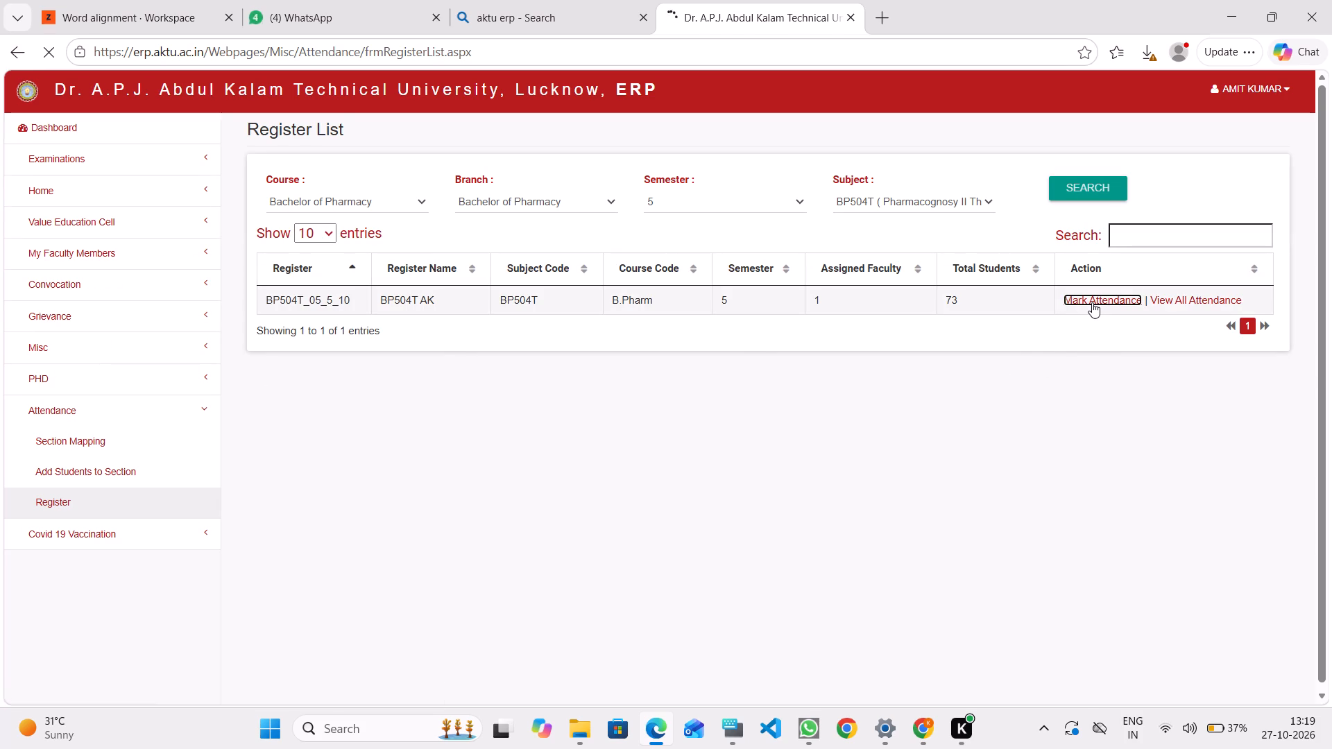
pyautogui.click(1092, 302)
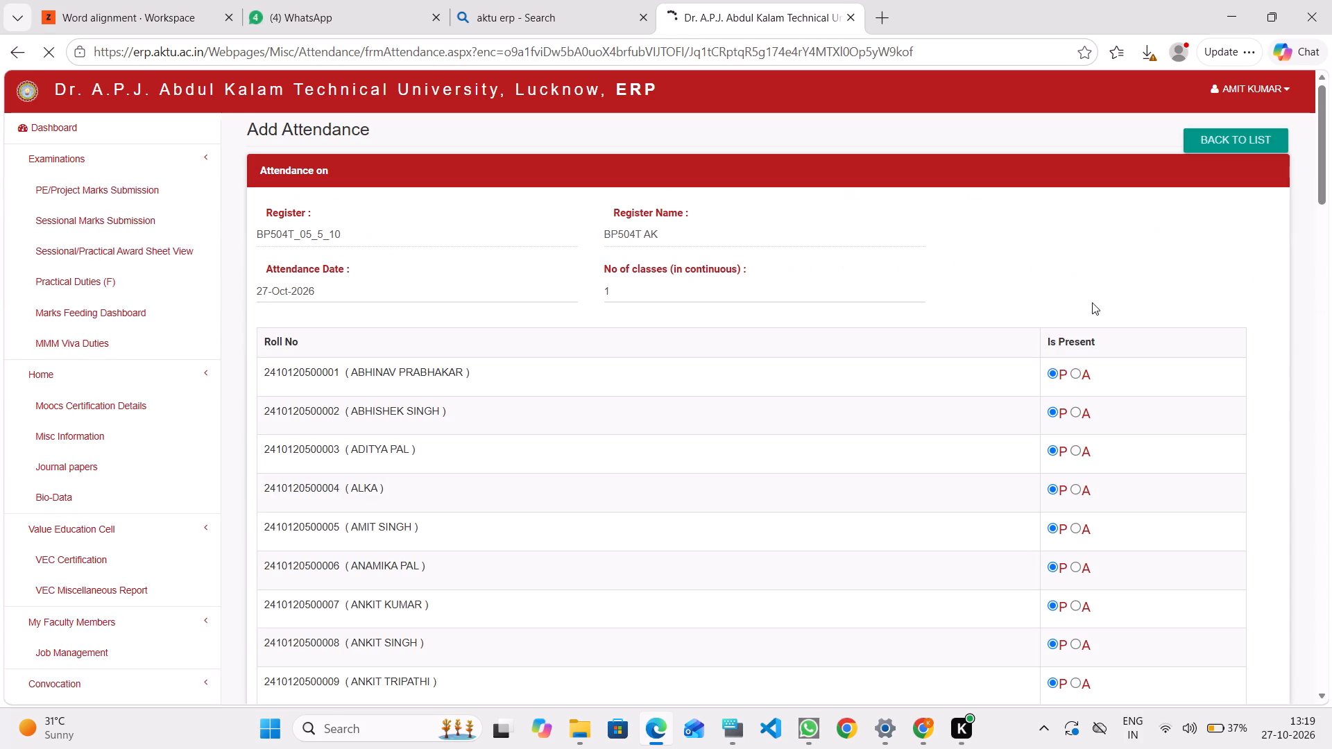
pyautogui.click(323, 287)
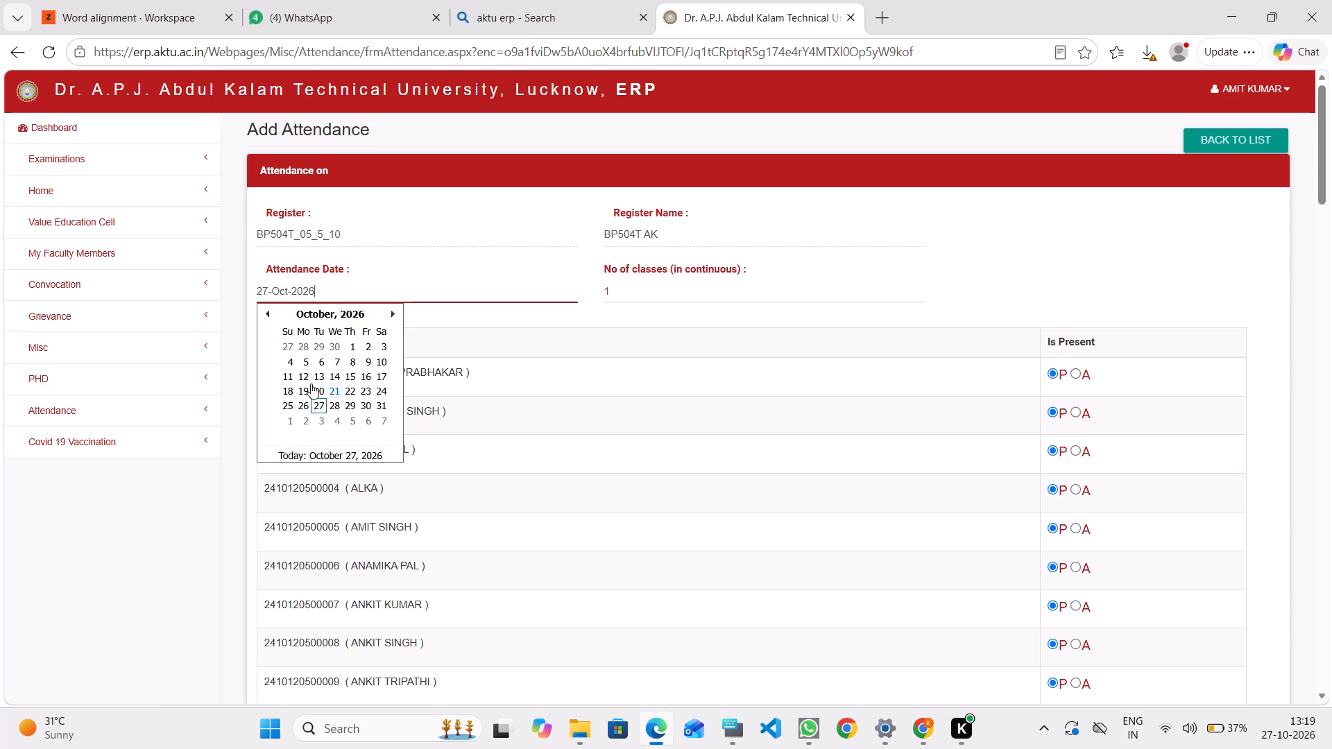
pyautogui.click(268, 317)
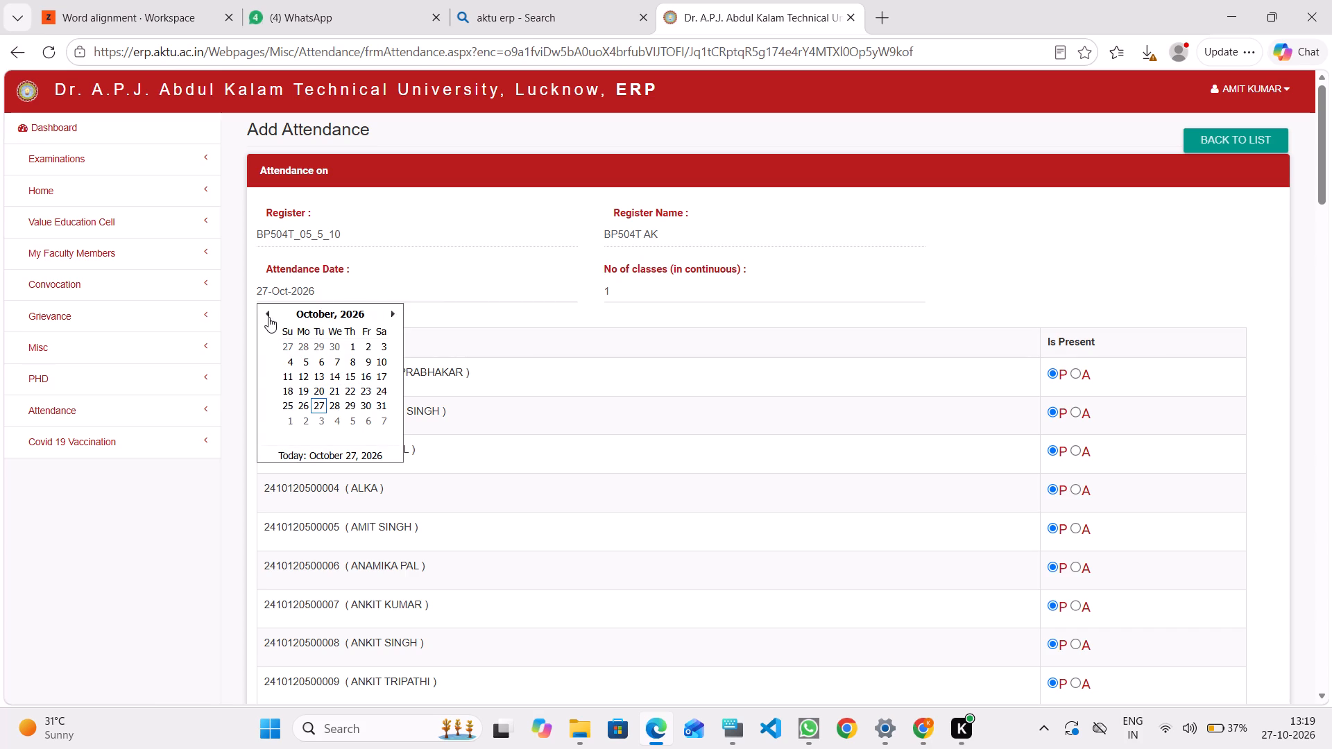
pyautogui.click(325, 395)
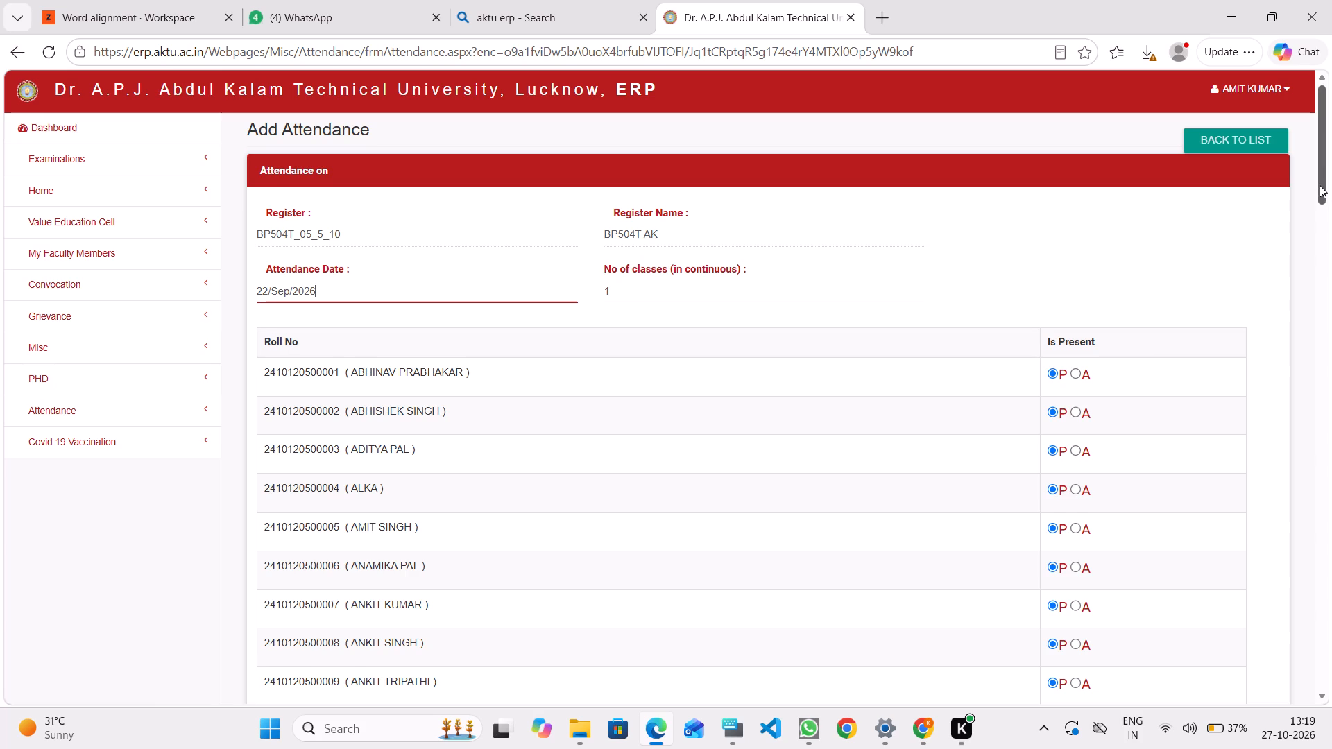
pyautogui.moveTo(1320, 185); pyautogui.dragTo(1331, 748)
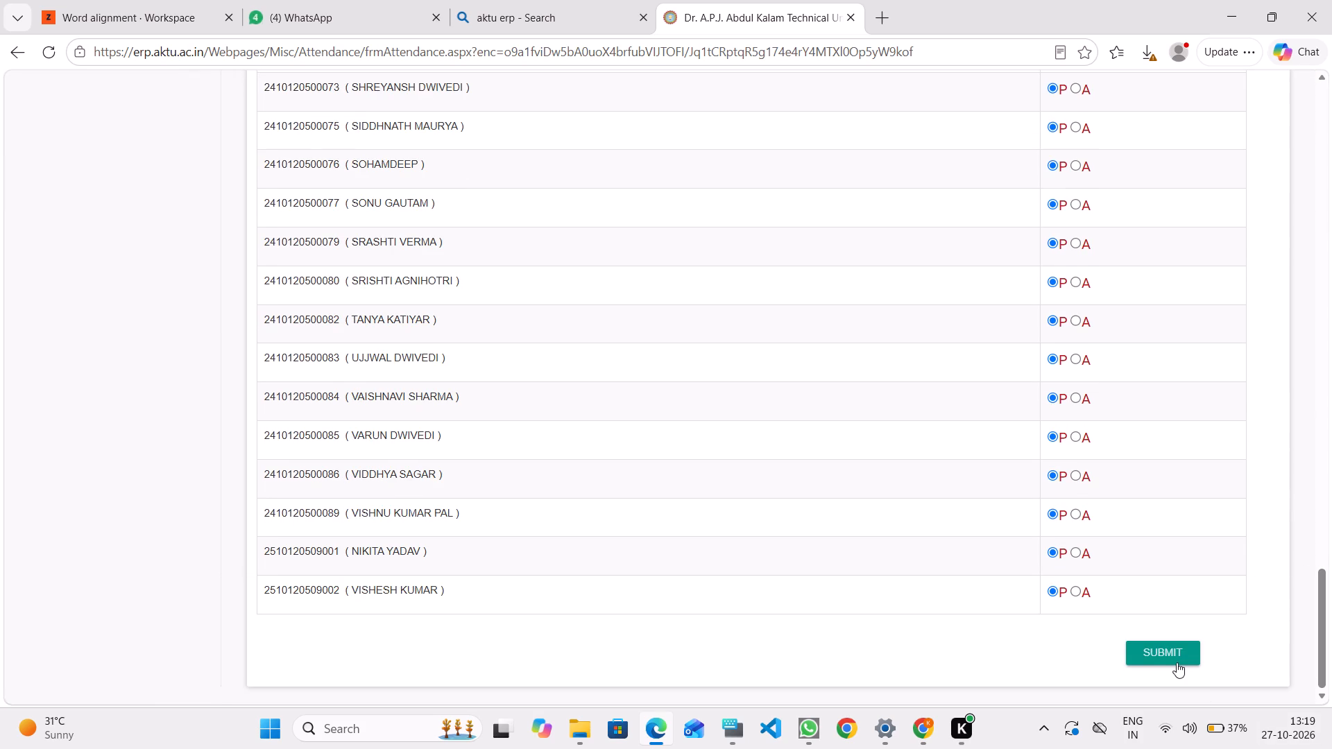
pyautogui.doubleClick(1168, 660)
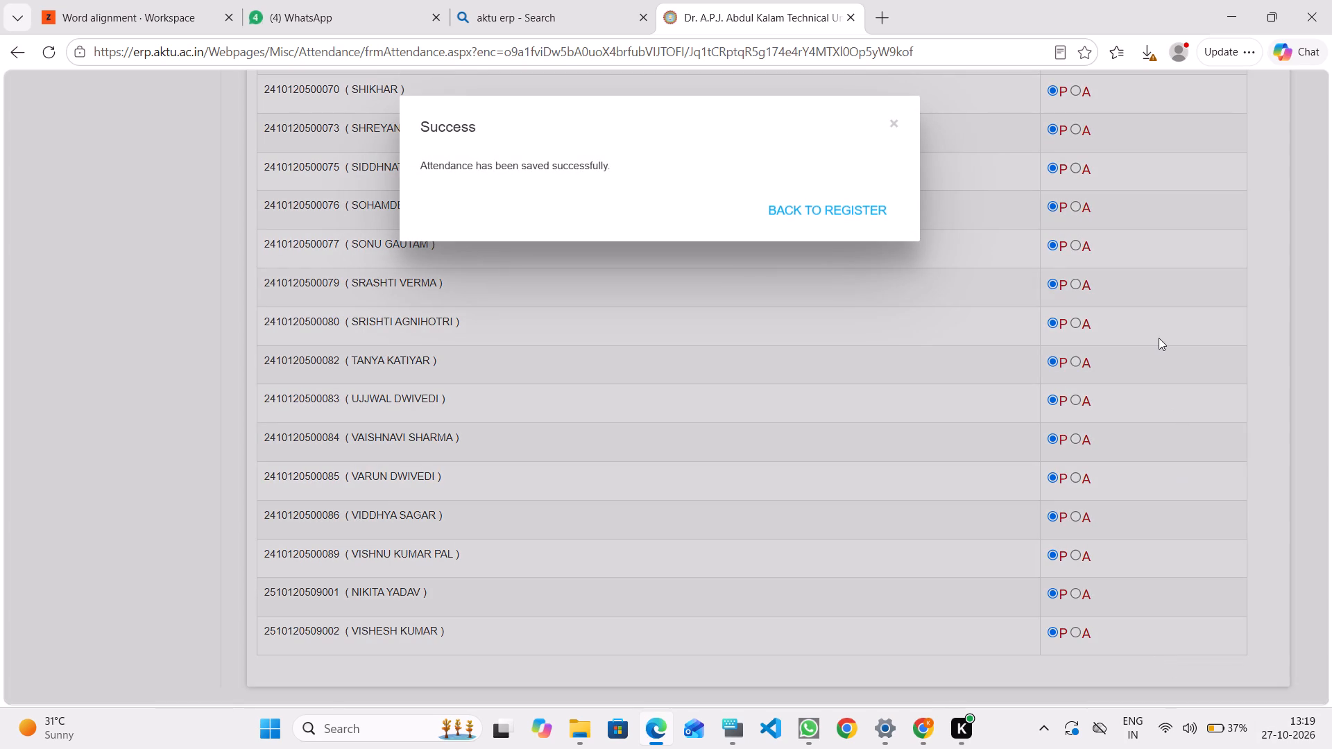
pyautogui.click(853, 207)
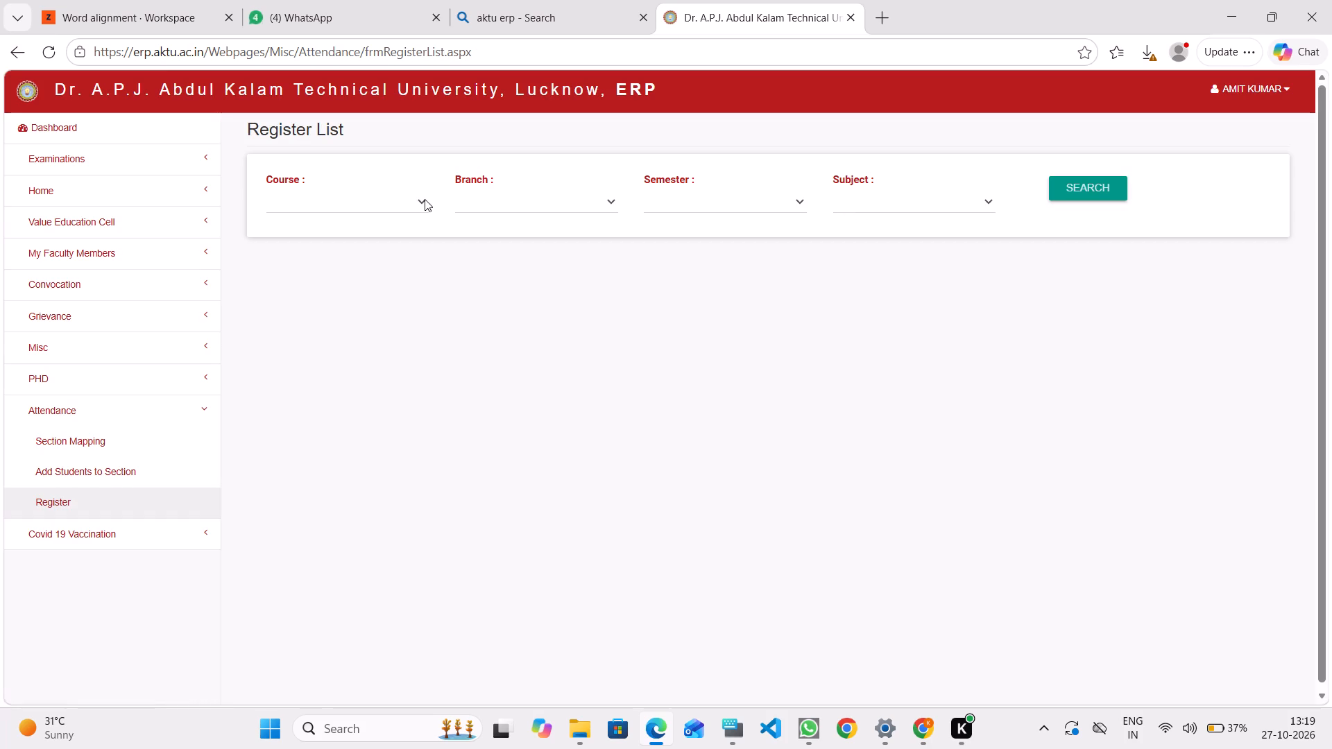
# Search the register list for course and branch Bachelor of Pharmacy, semester 5, subject BP504T (Pharmacognosy II Theory).
pyautogui.click(425, 199)
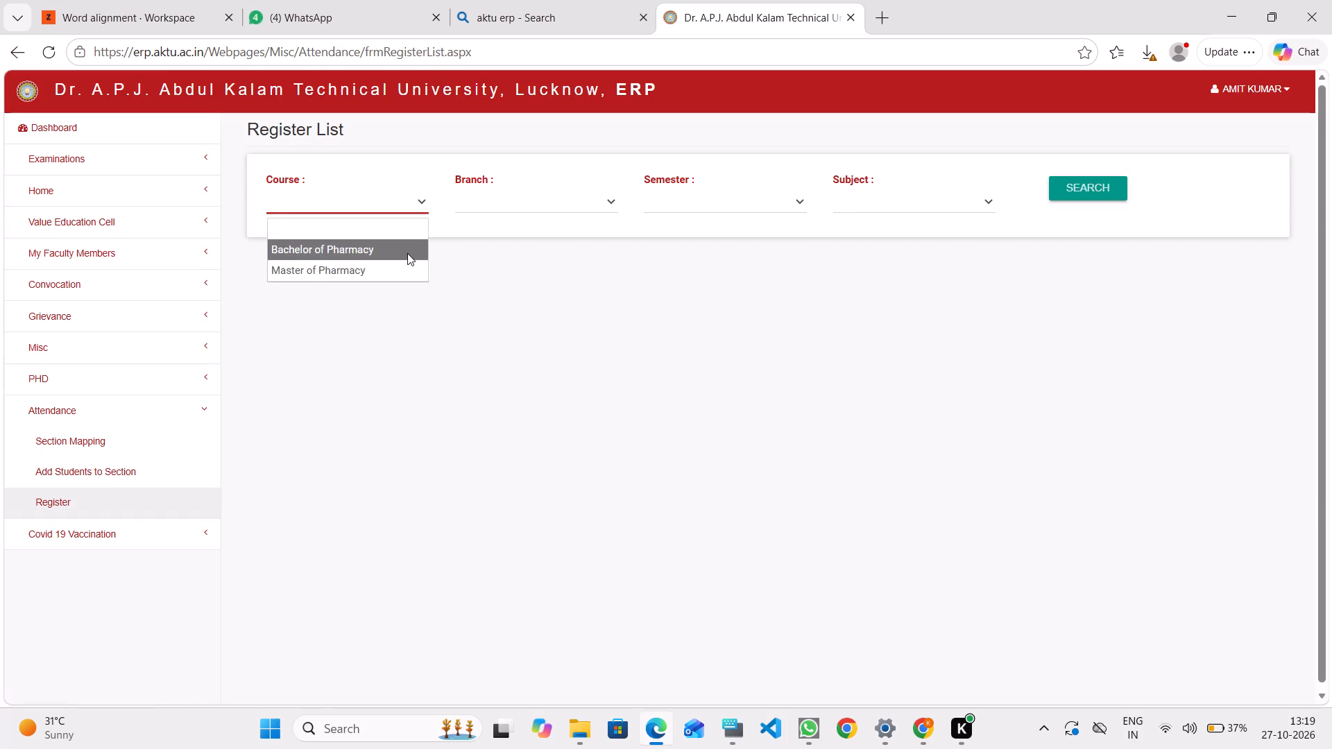
pyautogui.click(407, 253)
pyautogui.click(522, 203)
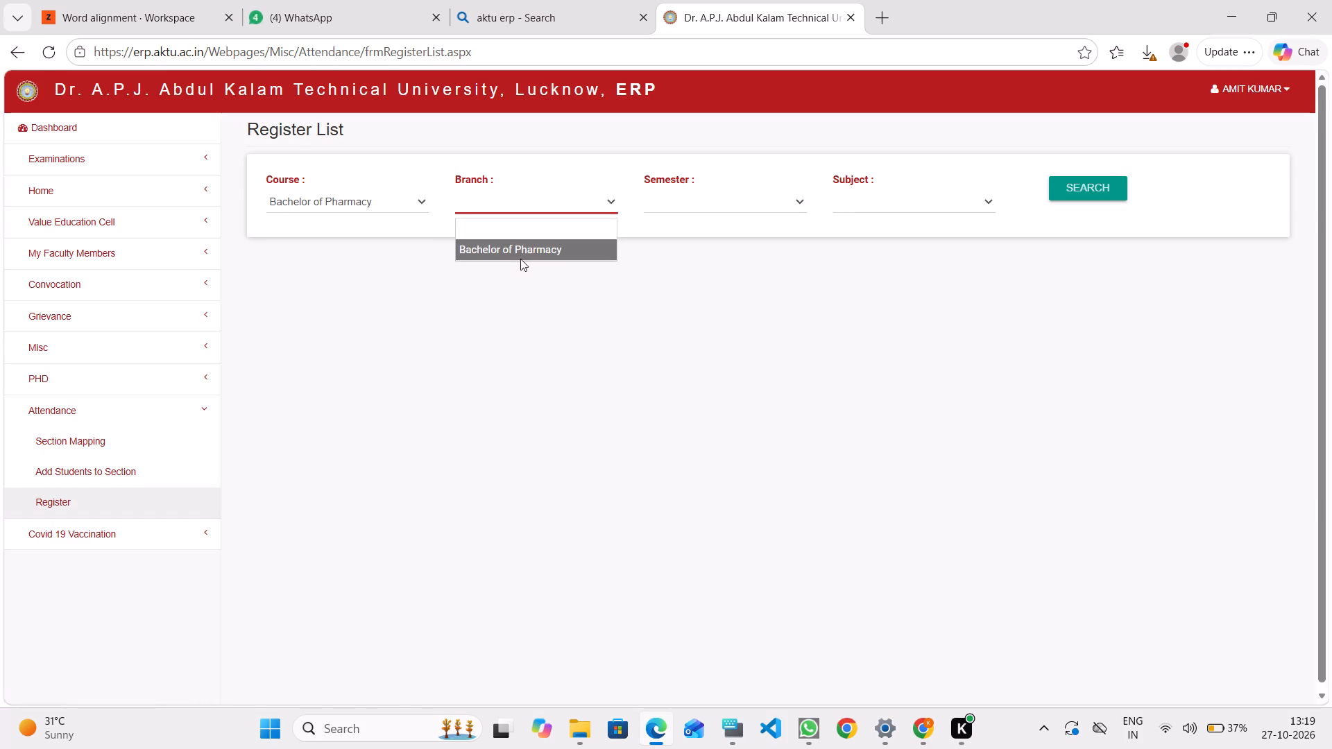
pyautogui.click(520, 248)
pyautogui.click(698, 201)
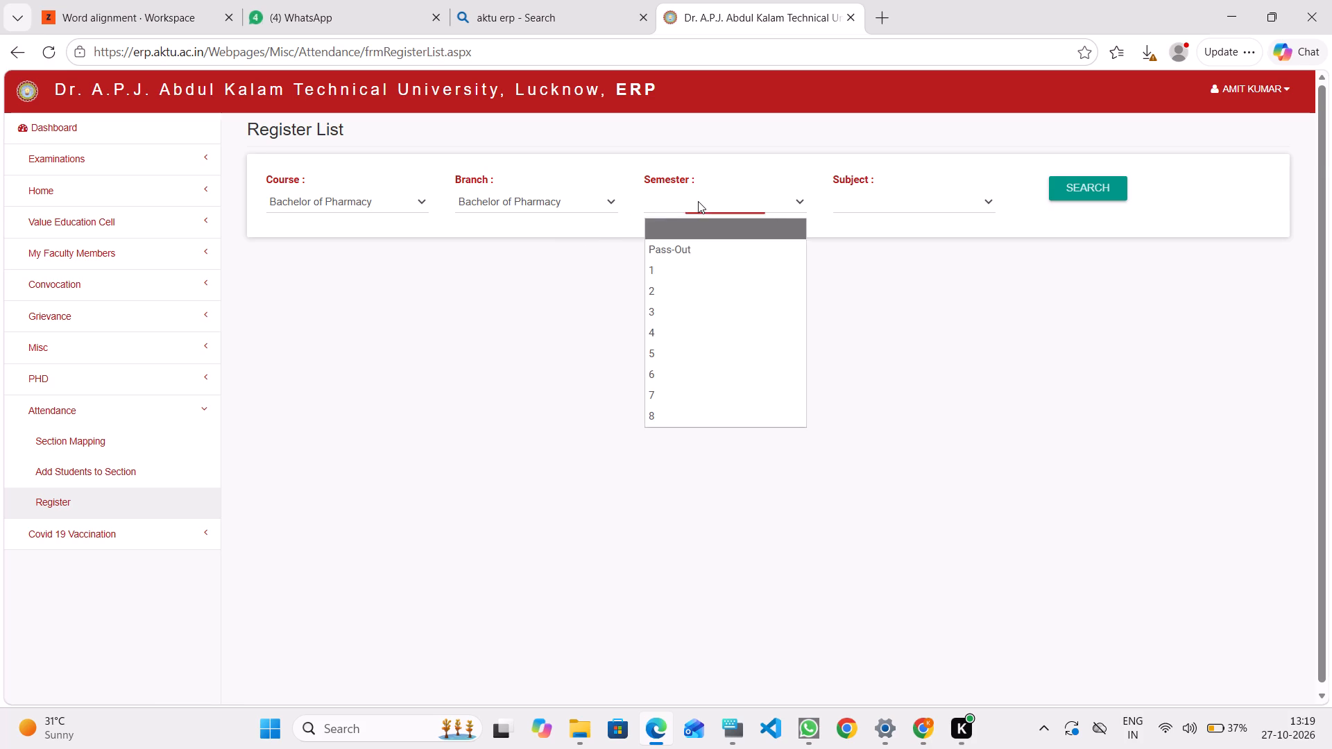
pyautogui.click(682, 356)
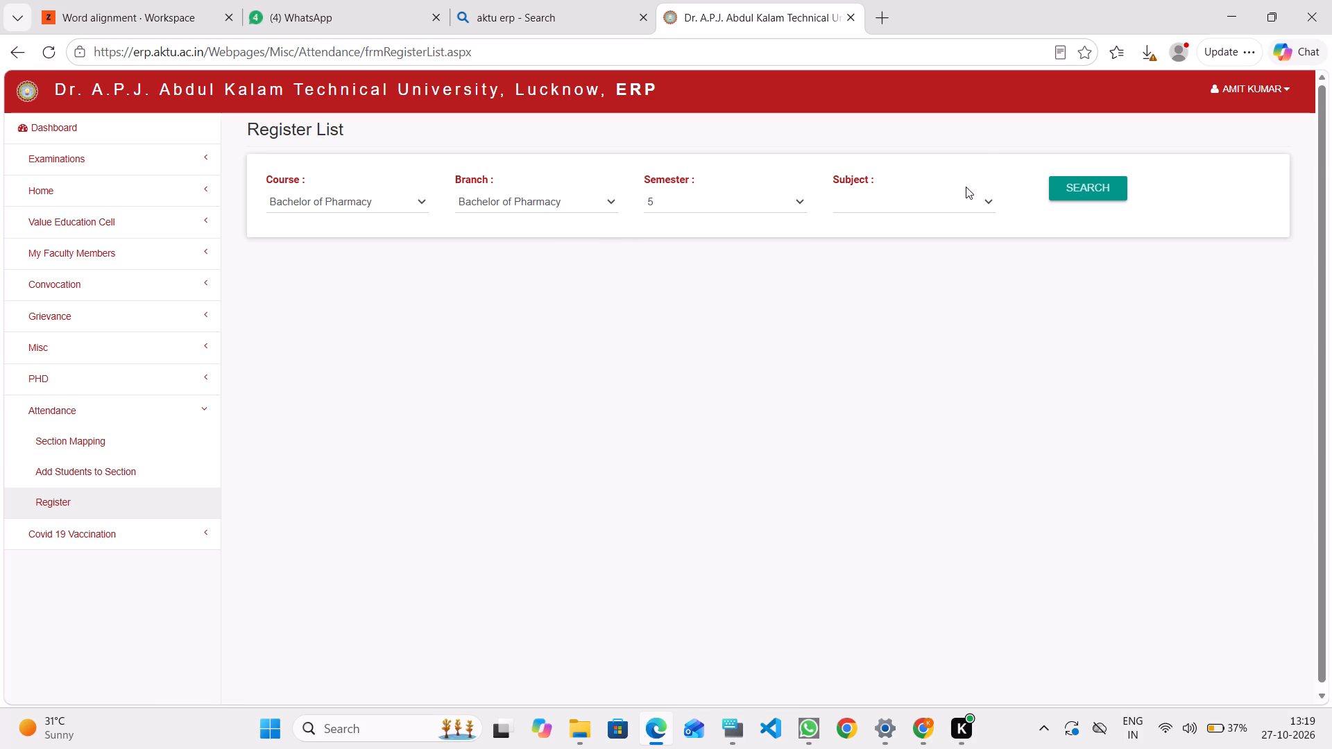
pyautogui.click(959, 203)
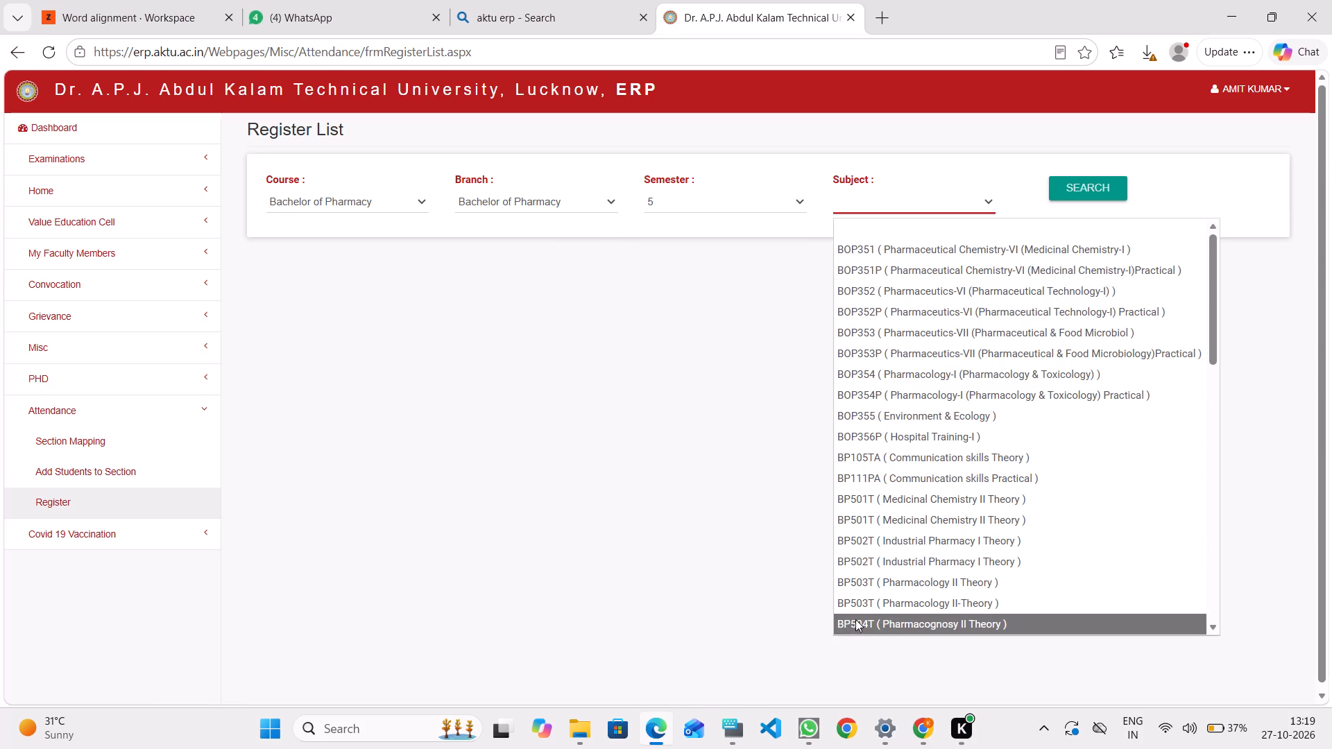
pyautogui.click(855, 619)
pyautogui.click(855, 619)
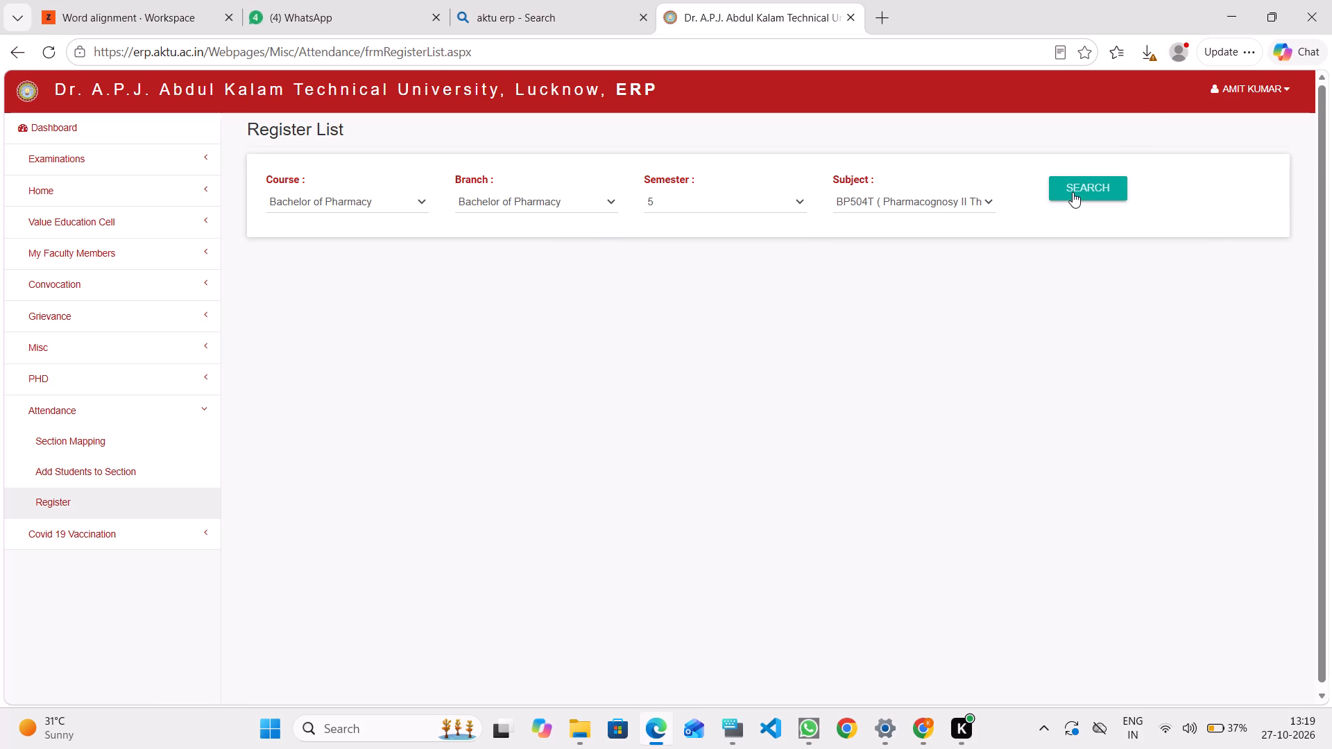
pyautogui.click(1073, 191)
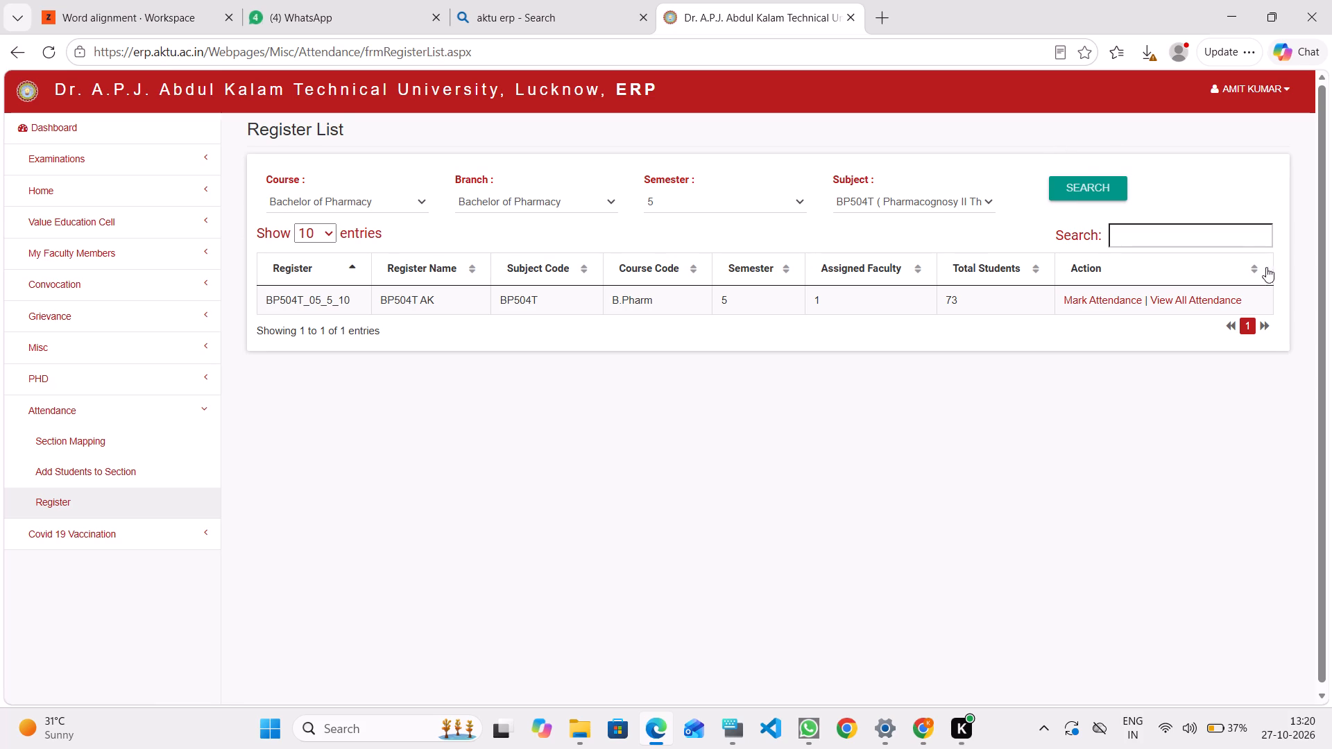
# View all attendance records of the BP504T AK register and go to page 5 of the list.
pyautogui.click(1224, 301)
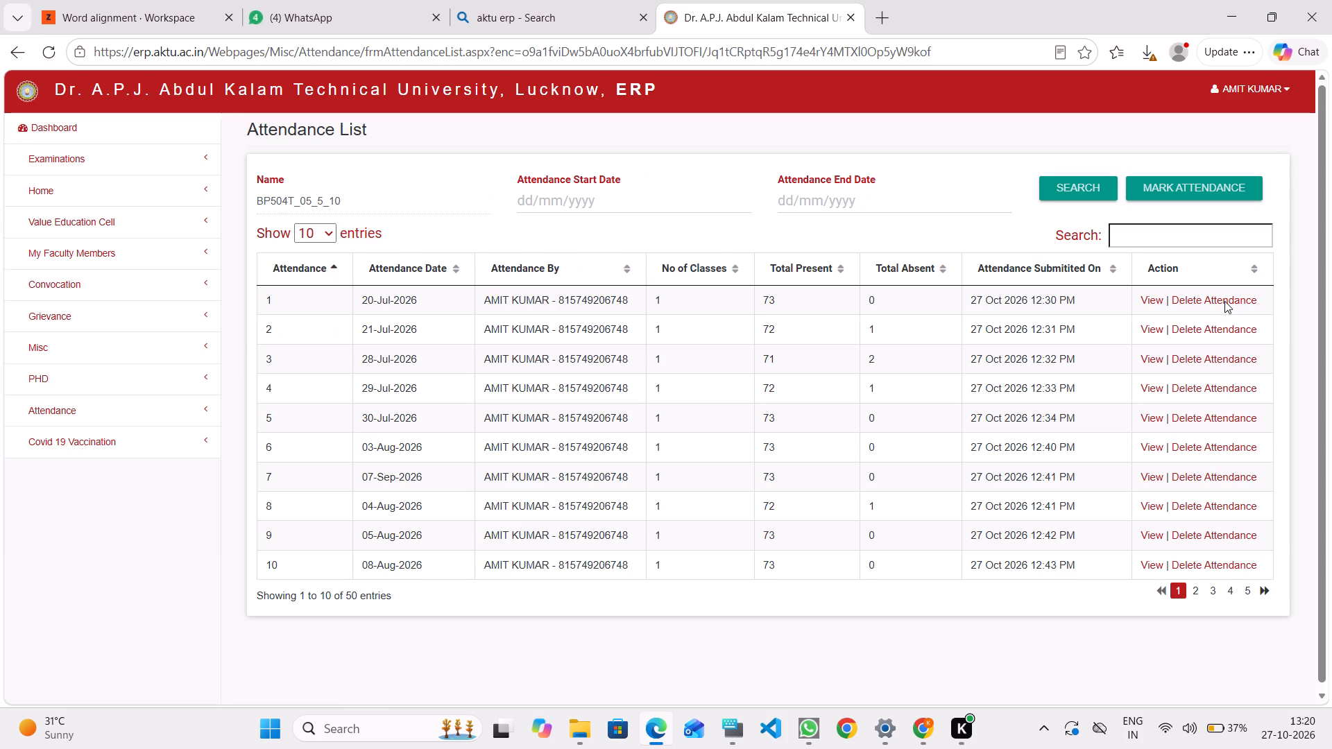
pyautogui.click(1248, 590)
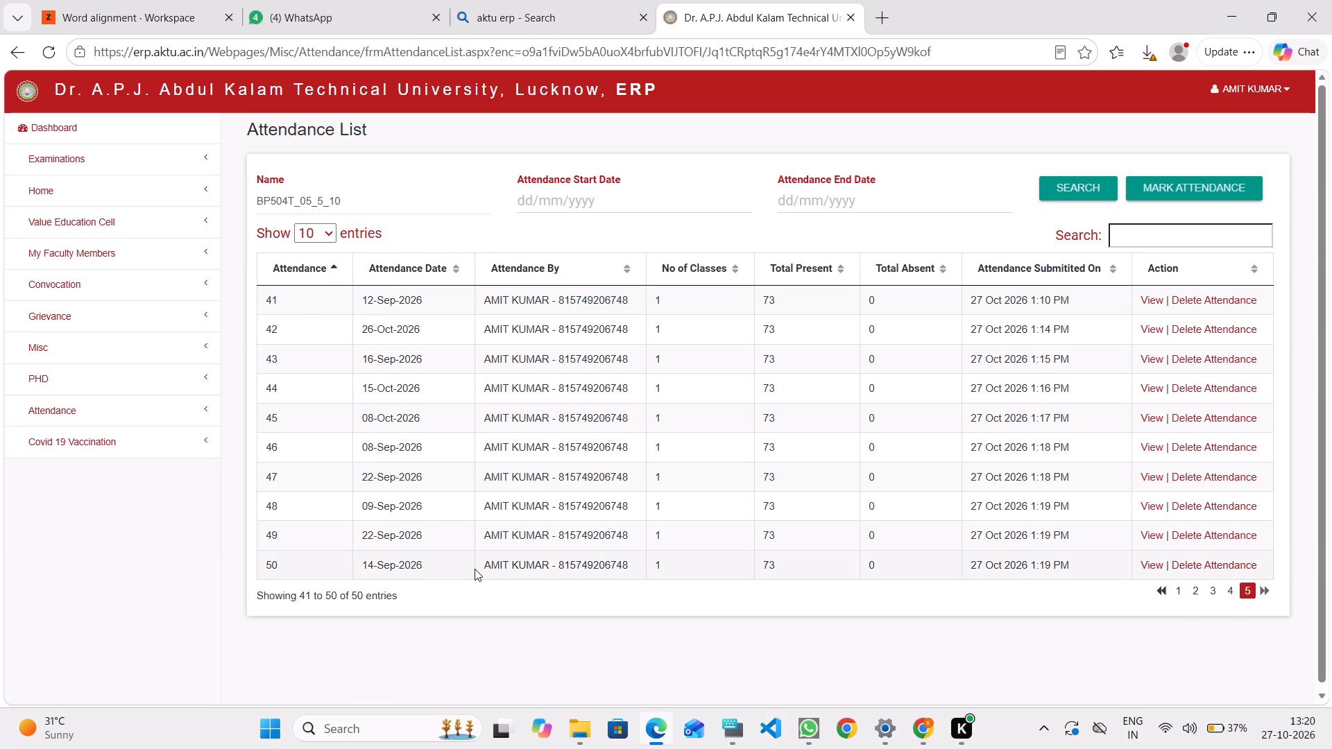